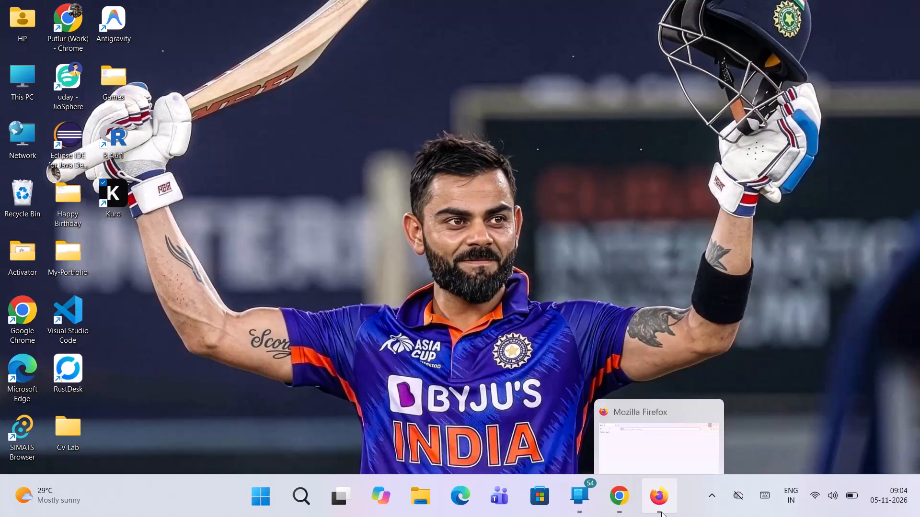
Bring up the open Firefox window and close it.
left_click(661, 512)
left_click(904, 31)
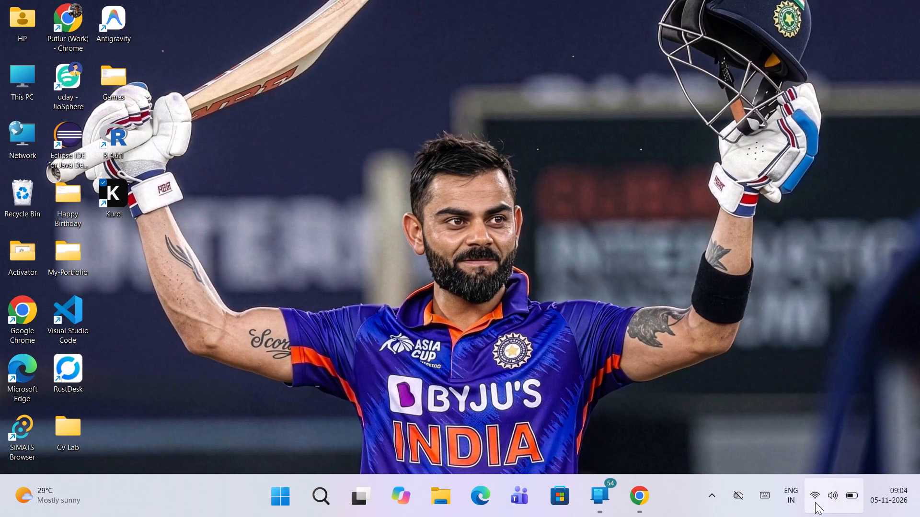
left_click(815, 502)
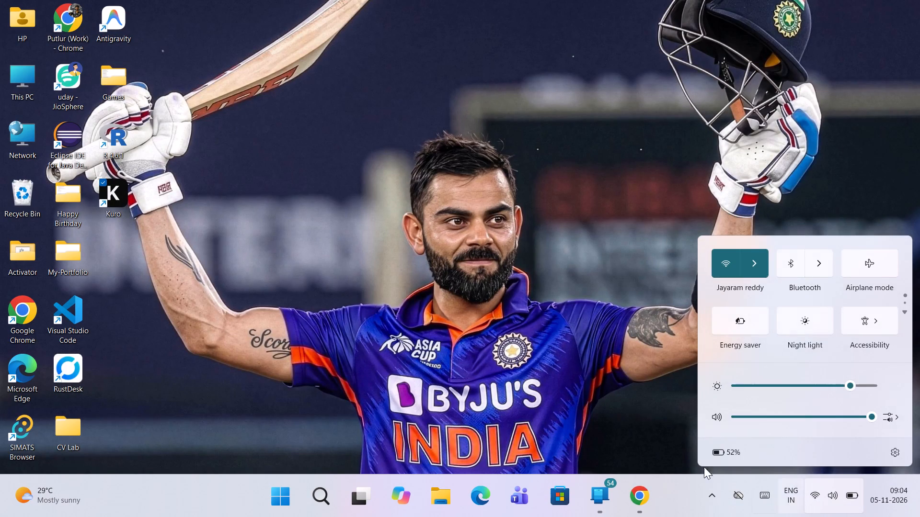
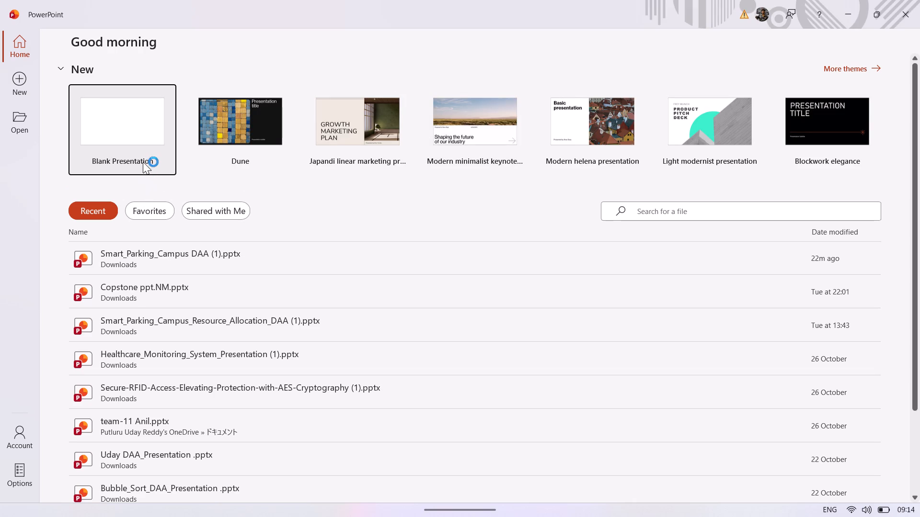
left_click(213, 253)
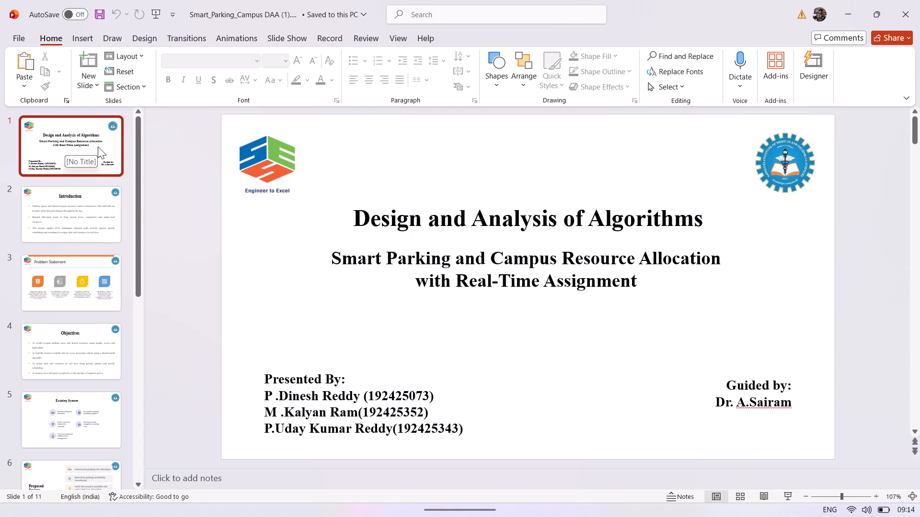
Copy the Design and Analysis of Algorithms title slide into a new blank presentation.
right_click(98, 146)
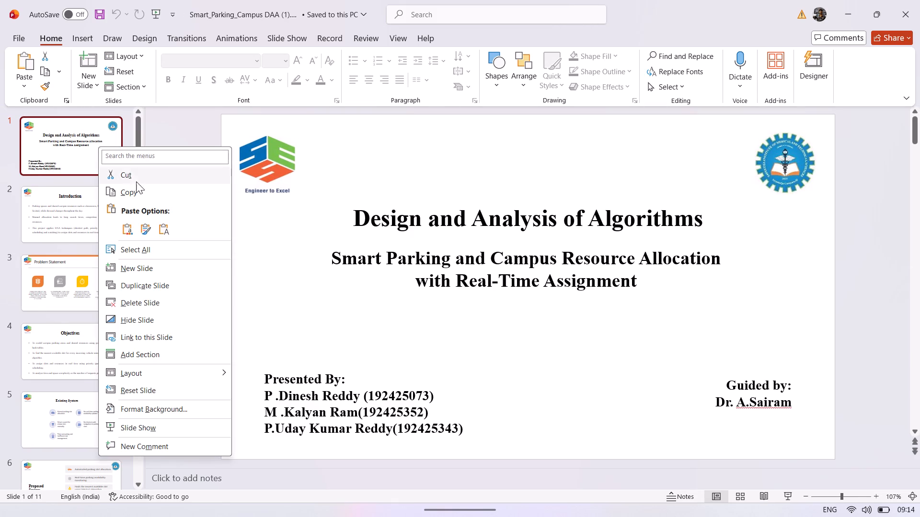
left_click(148, 197)
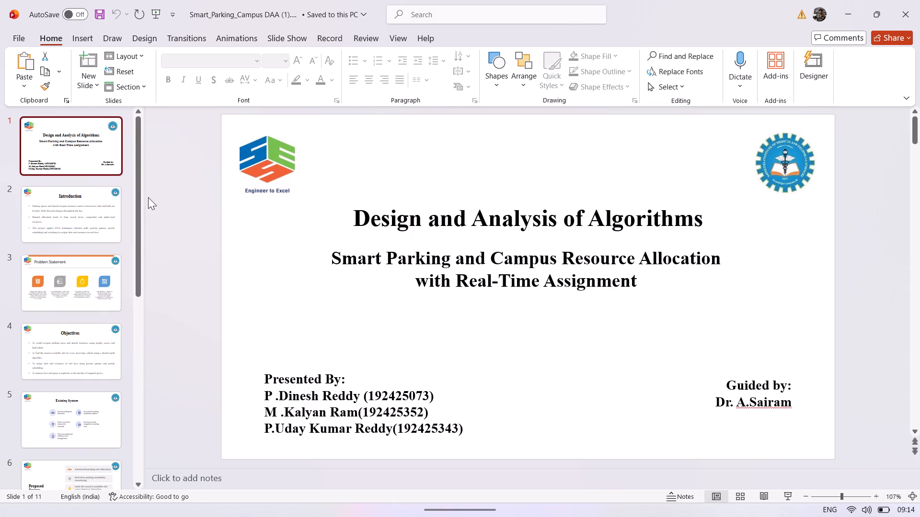
left_click(20, 37)
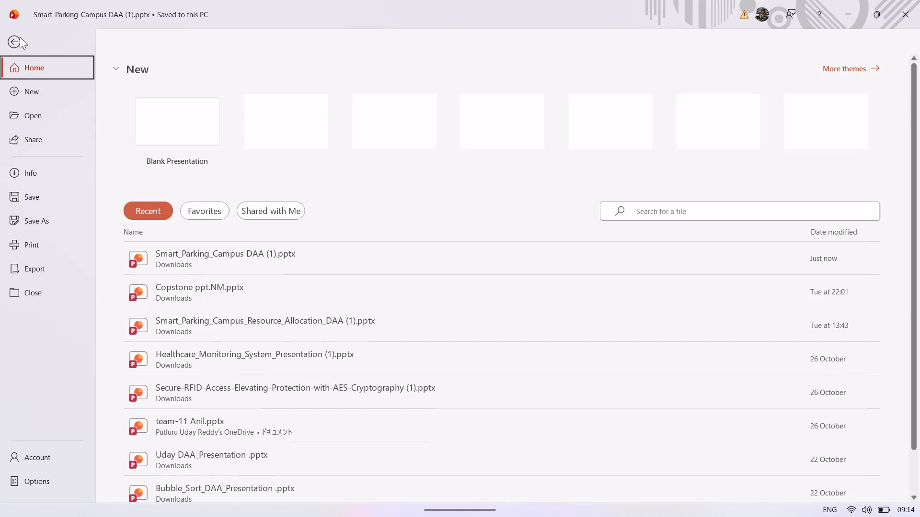
left_click(47, 94)
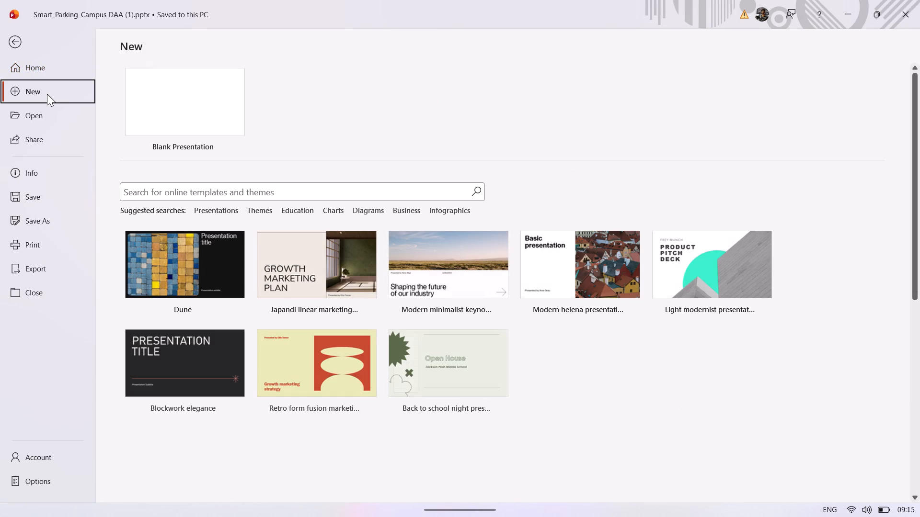
left_click(184, 105)
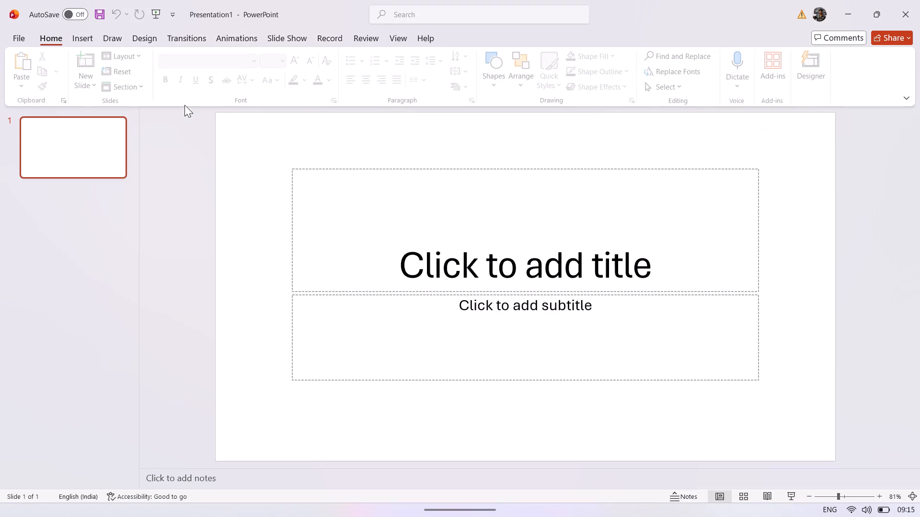
key("ctrl+v")
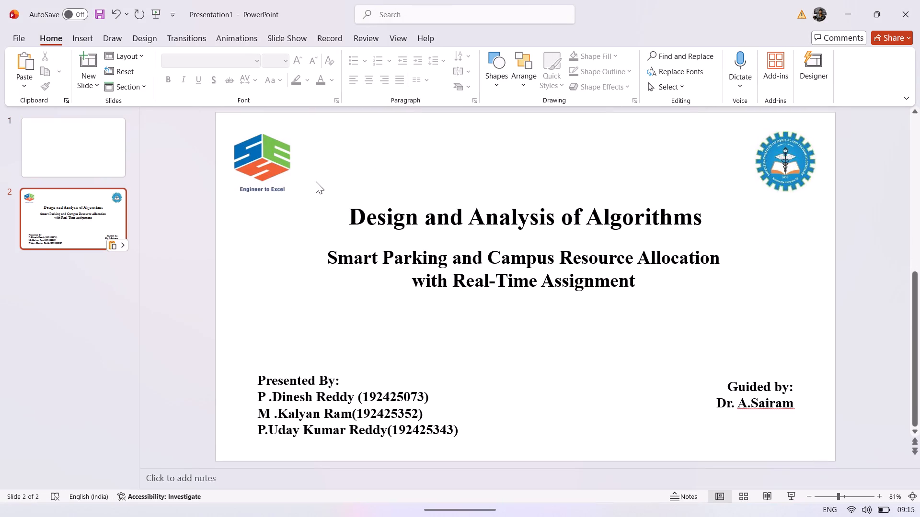
Move the empty slide below the pasted title slide so the title slide comes first.
left_click_drag(106, 139, 113, 273)
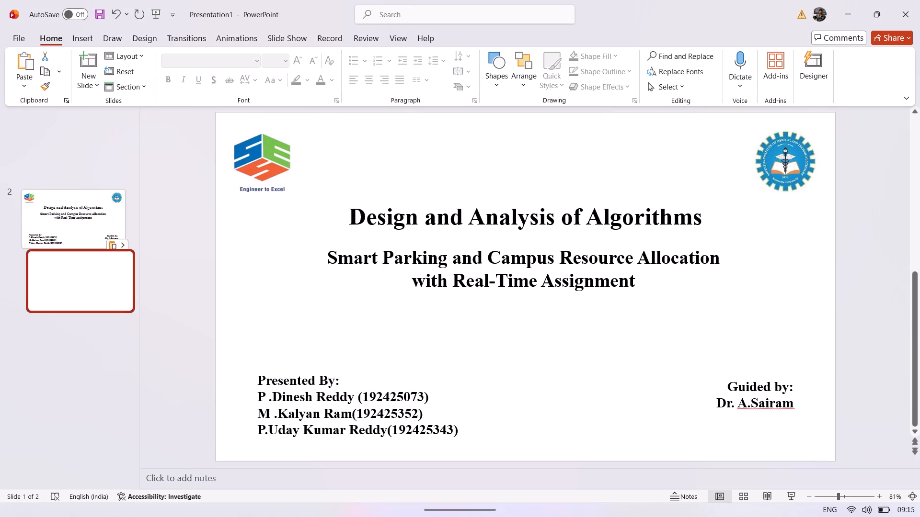
left_click_drag(113, 273, 106, 272)
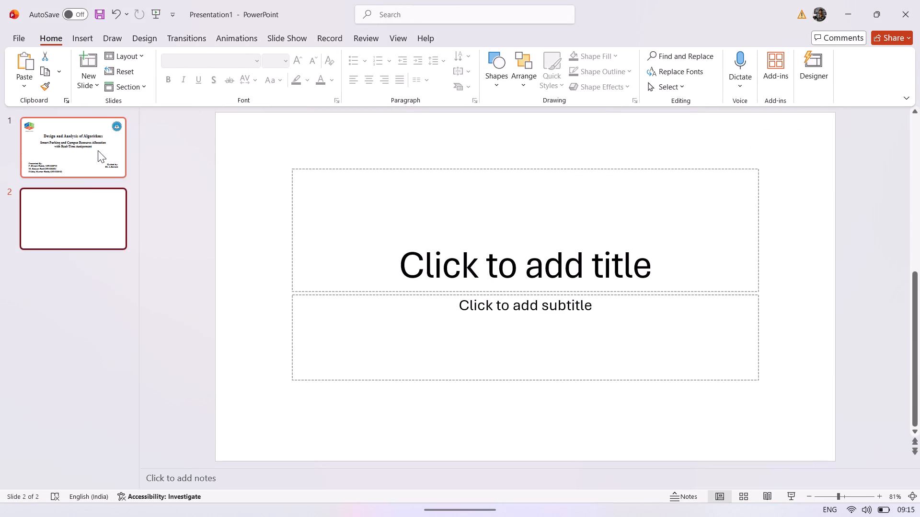
Replace the title slide's project subtitle with "Exploratory Data Analysis and Engagement Prediction of Online Streaming Media Using R" from the clipboard history.
left_click(98, 150)
left_click(588, 216)
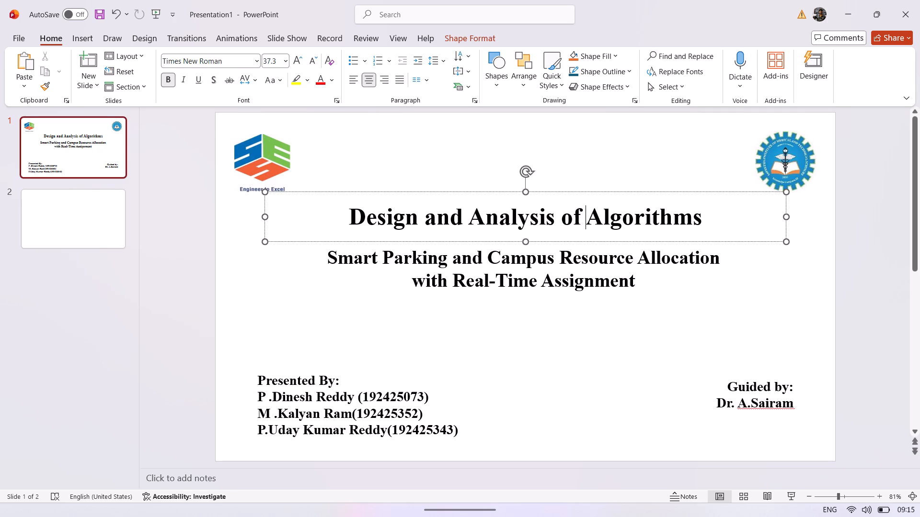
double_click(588, 216)
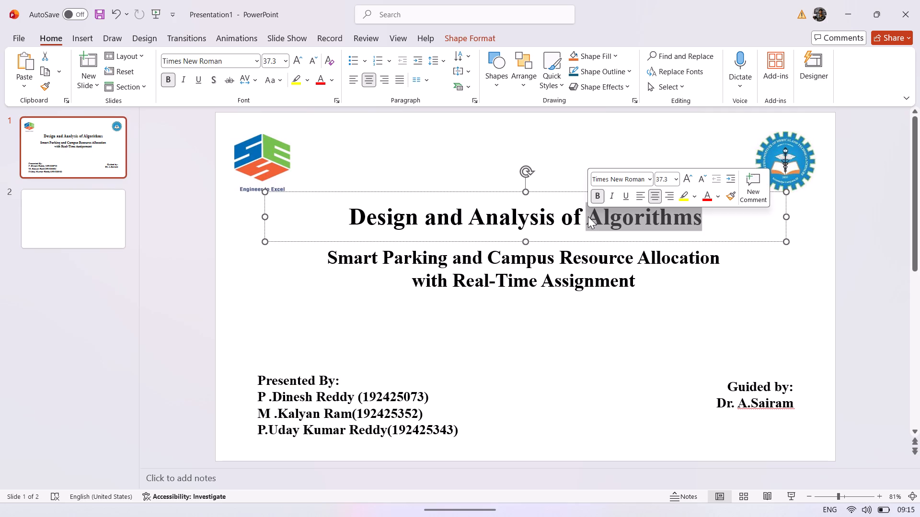
triple_click(550, 217)
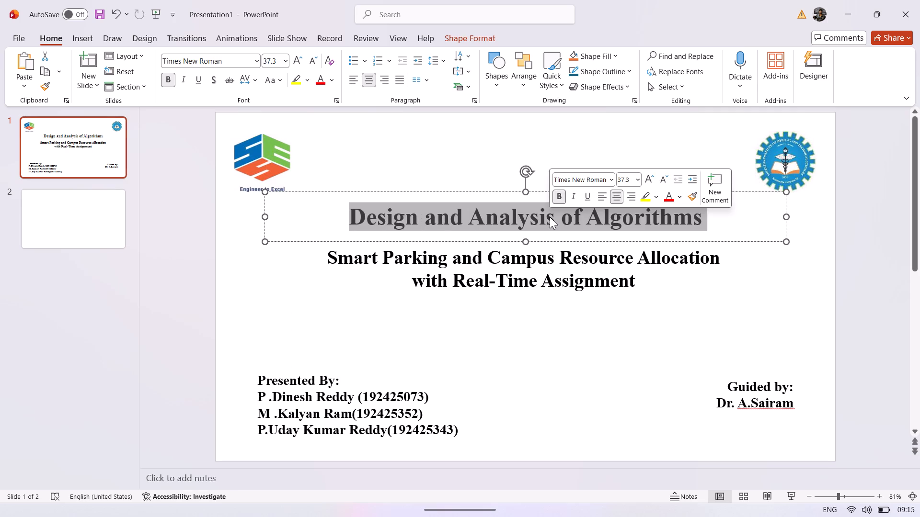
left_click(551, 260)
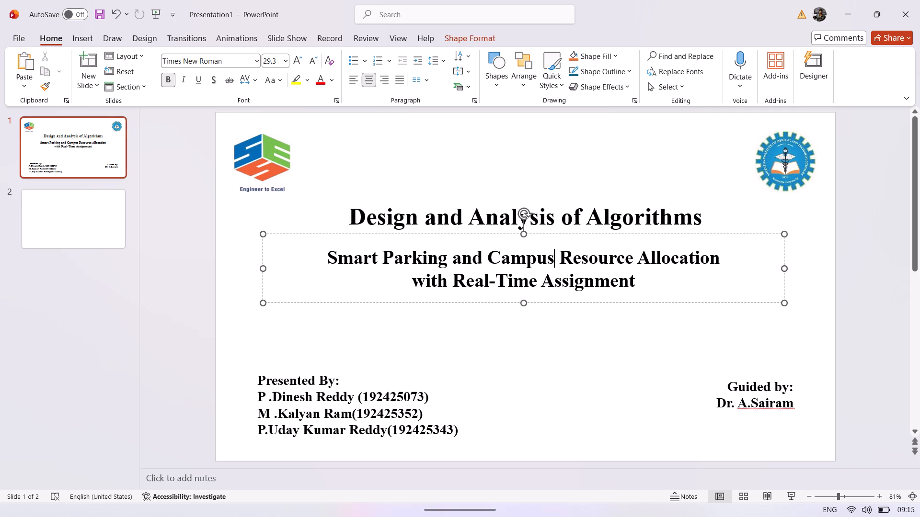
triple_click(551, 260)
left_click(551, 260)
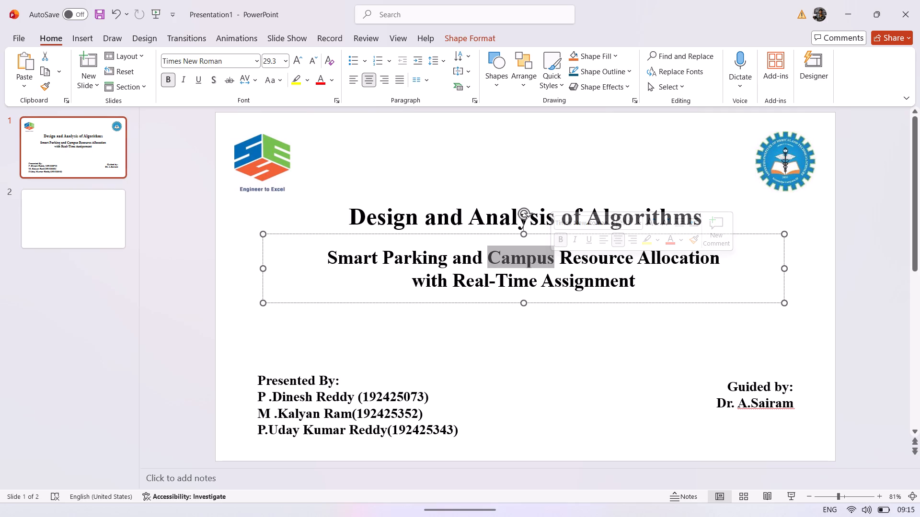
triple_click(568, 282)
left_click(568, 282)
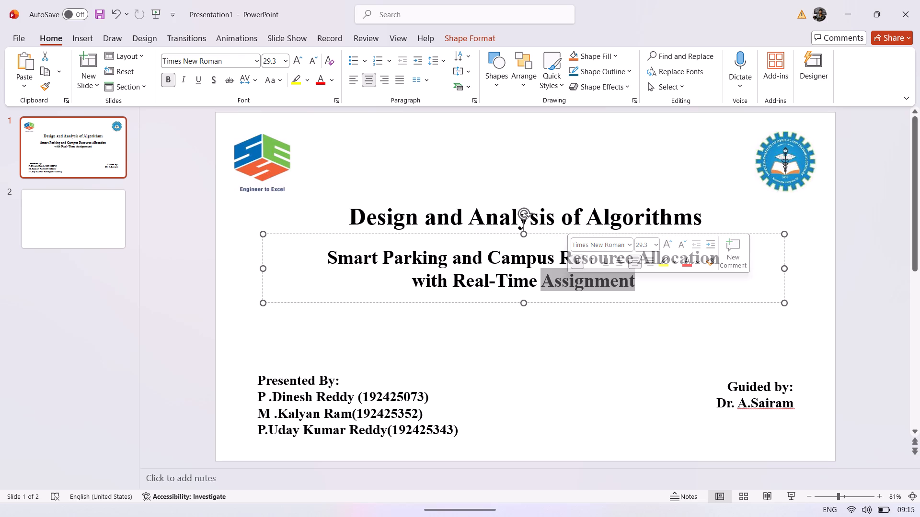
left_click_drag(332, 257, 591, 291)
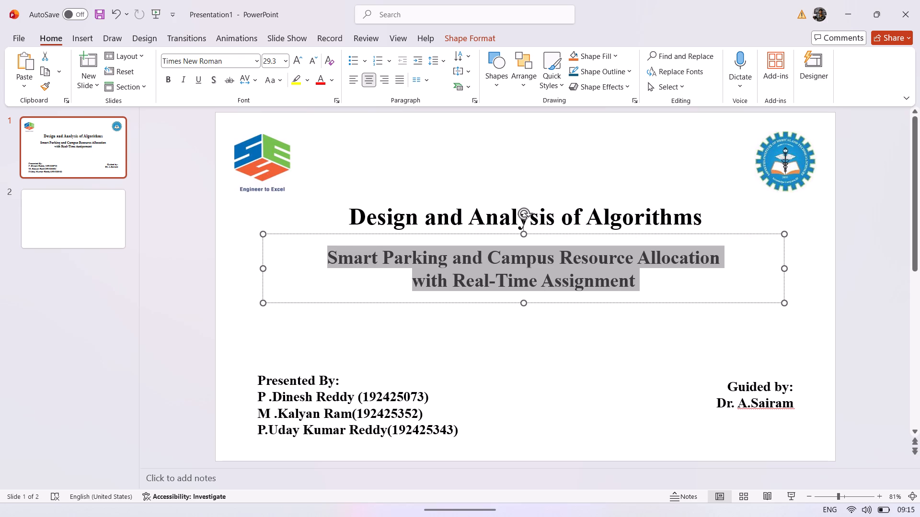
left_click_drag(591, 291, 610, 287)
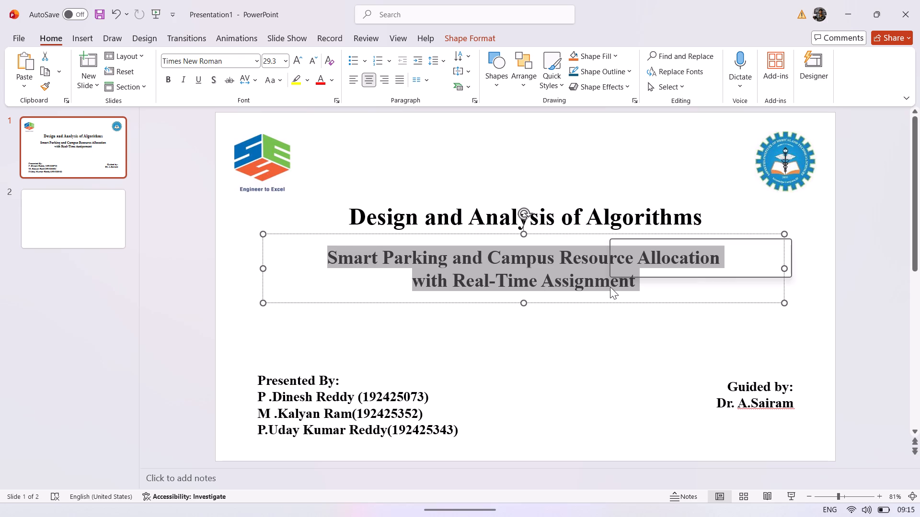
key("super+v")
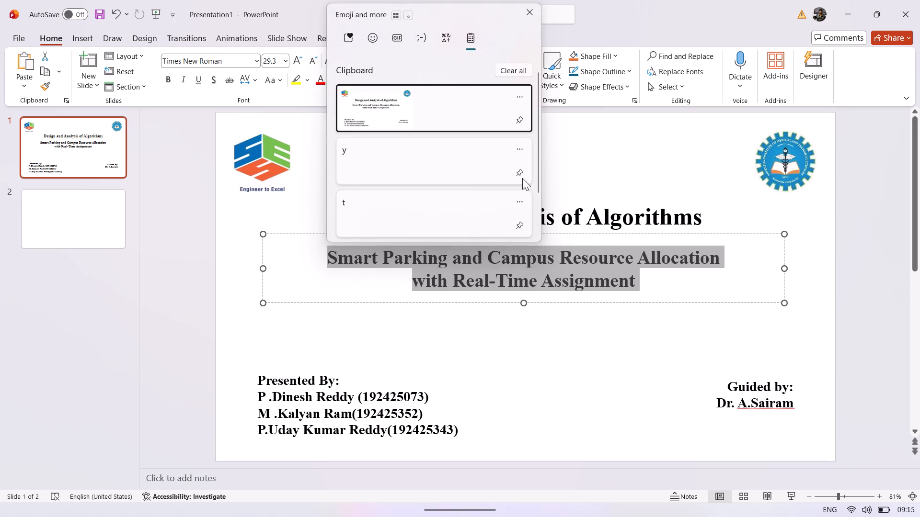
left_click_drag(539, 132, 555, 180)
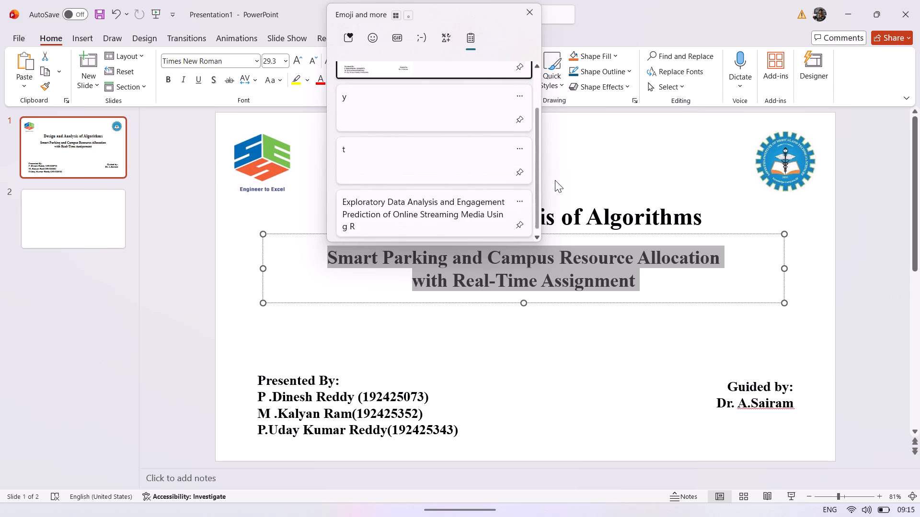
left_click_drag(555, 180, 555, 181)
left_click(453, 212)
key("ctrl+v")
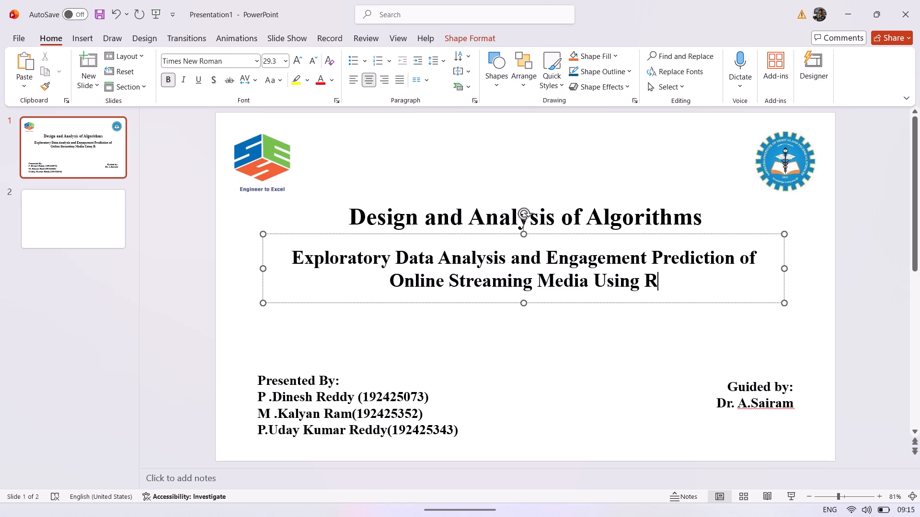
left_click(550, 356)
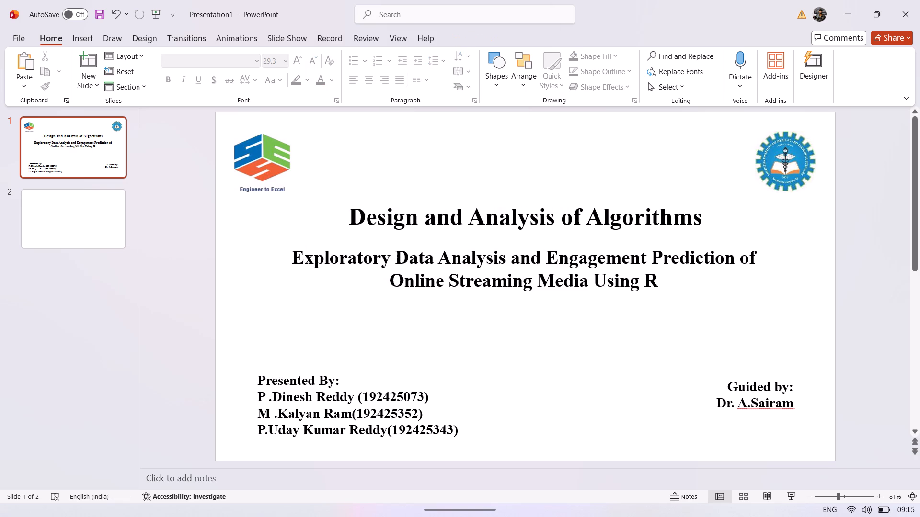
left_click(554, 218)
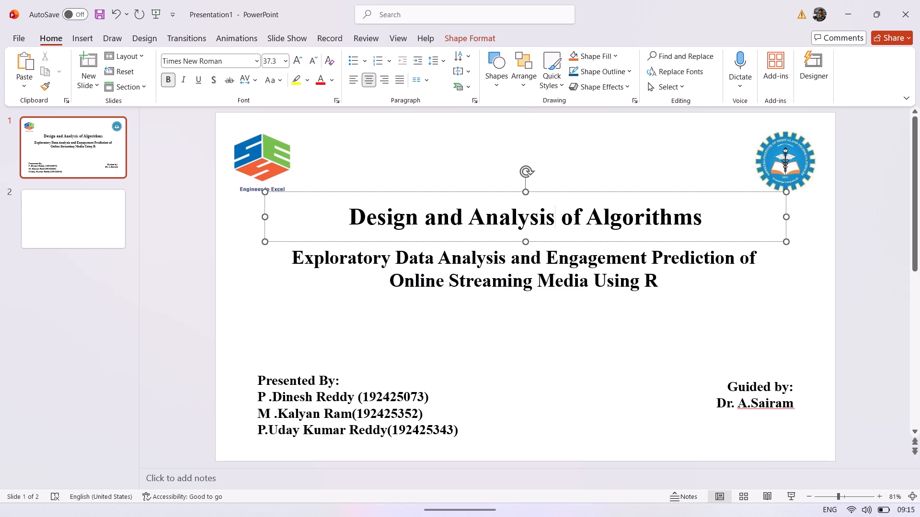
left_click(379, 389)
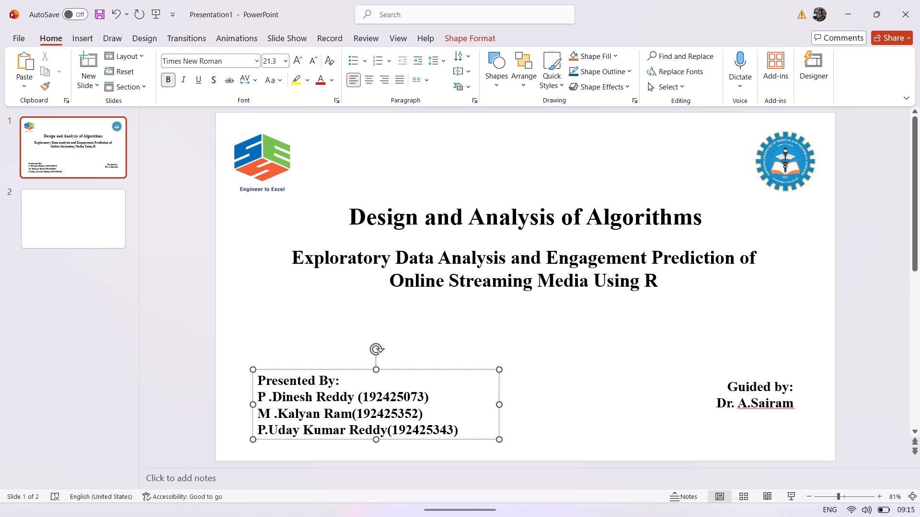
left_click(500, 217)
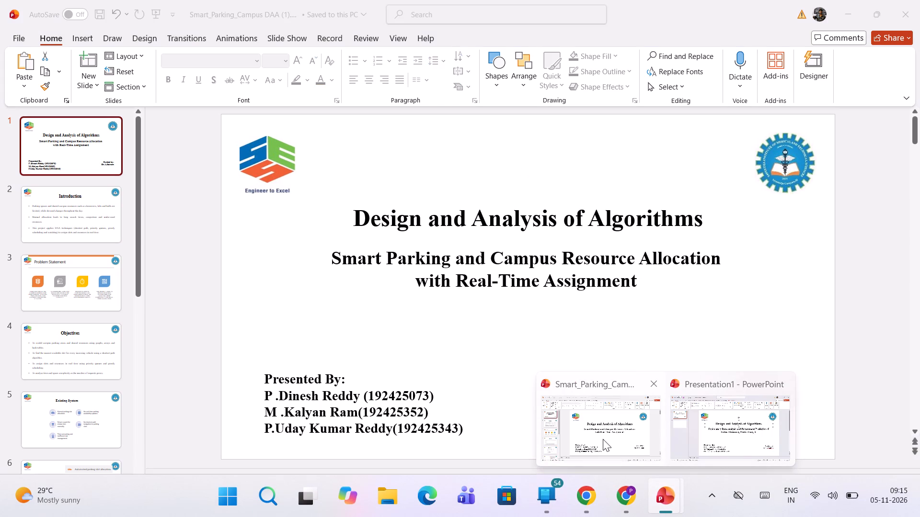
Copy the Introduction slide from the Smart_Parking_Campus DAA deck and return to Presentation1.
left_click(603, 439)
left_click(89, 234)
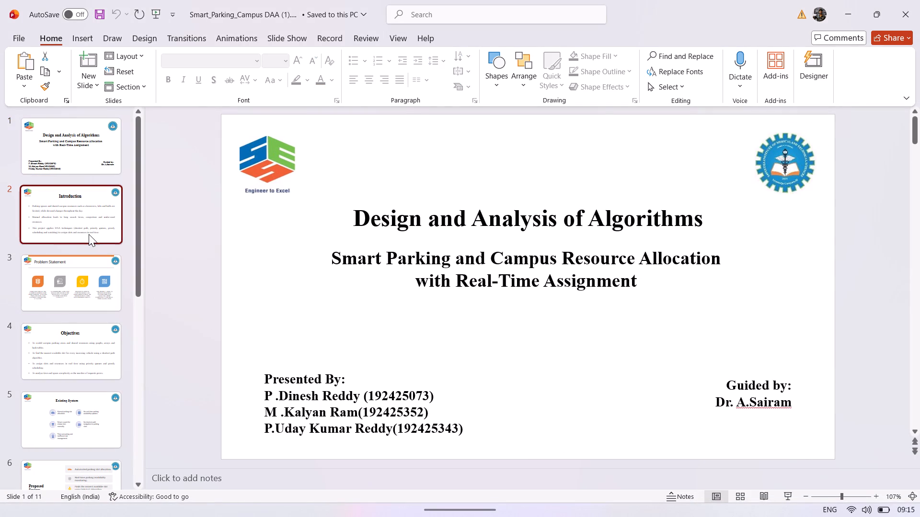
right_click(89, 234)
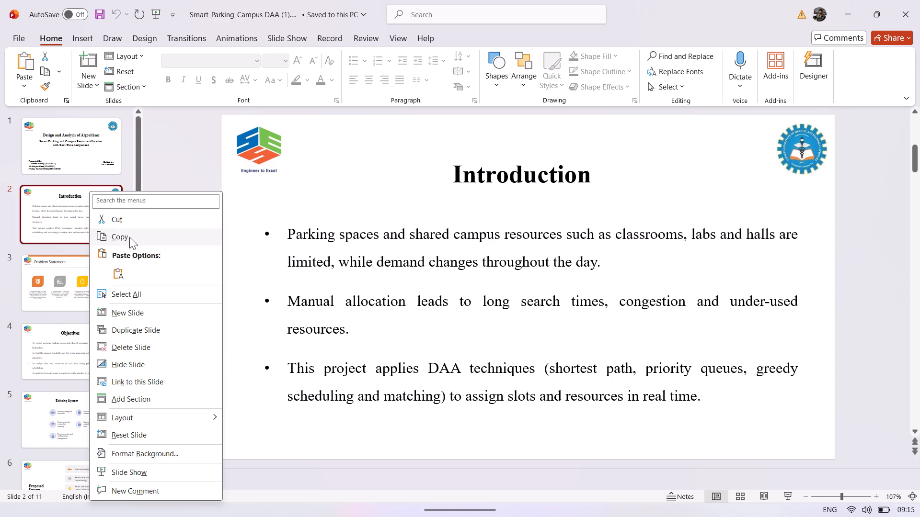
left_click(129, 237)
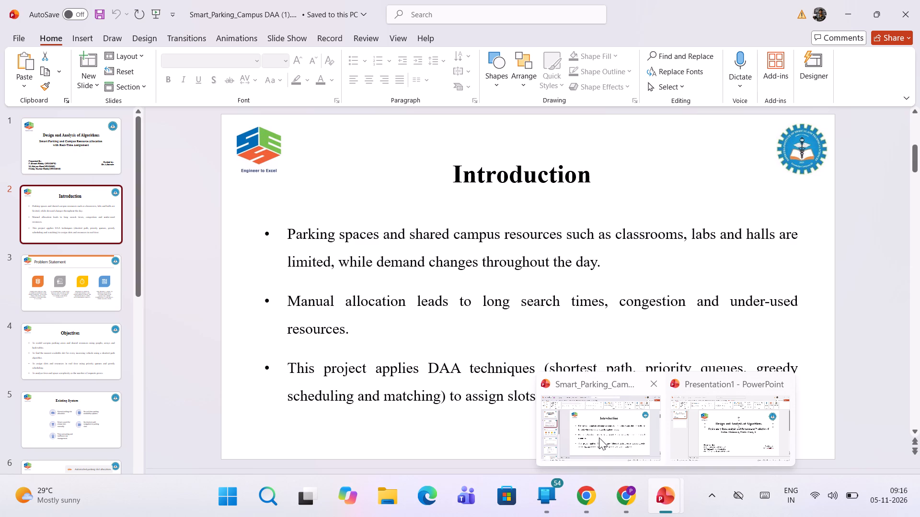
left_click(720, 422)
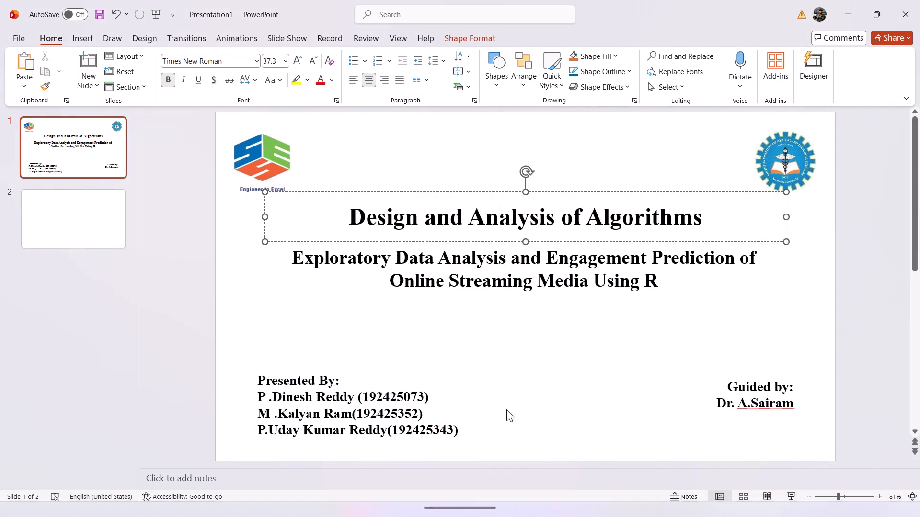
Paste the copied Introduction slide after the title slide and clear its parking-related body text, leaving one blank bullet.
key("ctrl+v")
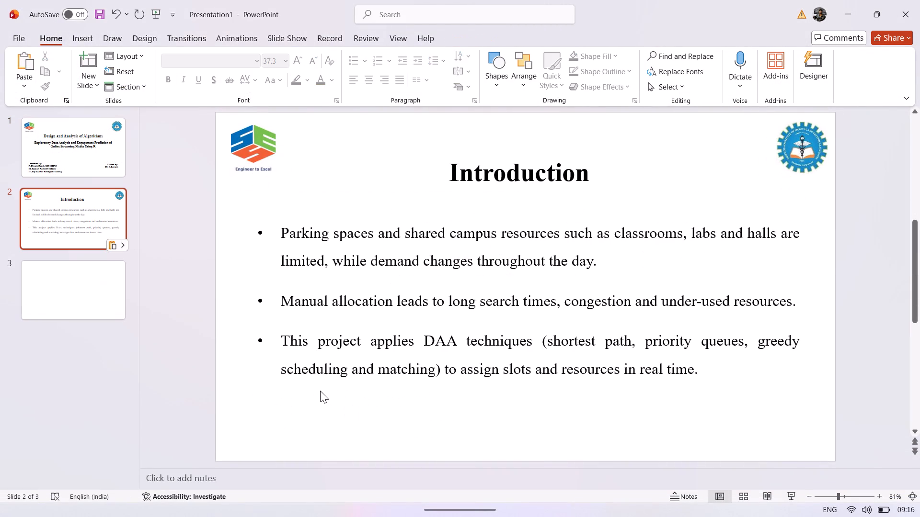
left_click(386, 275)
key("ctrl+a")
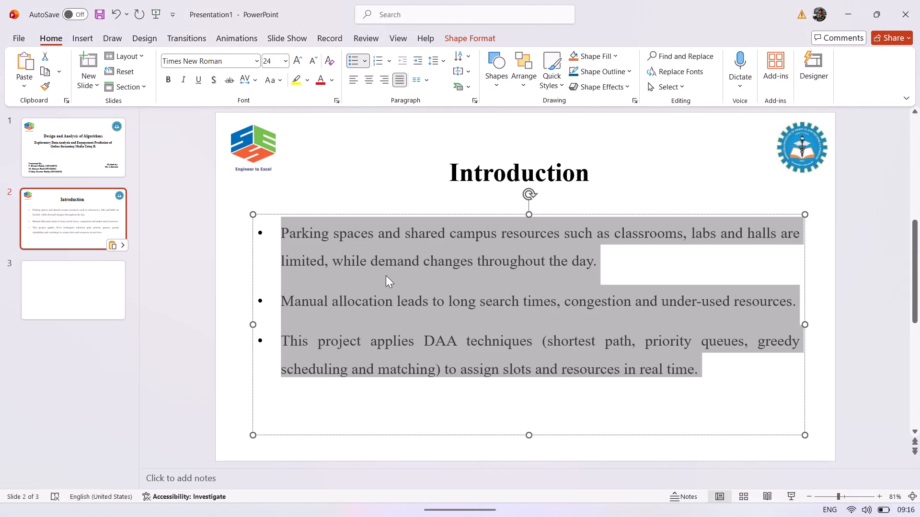
key("BackSpace")
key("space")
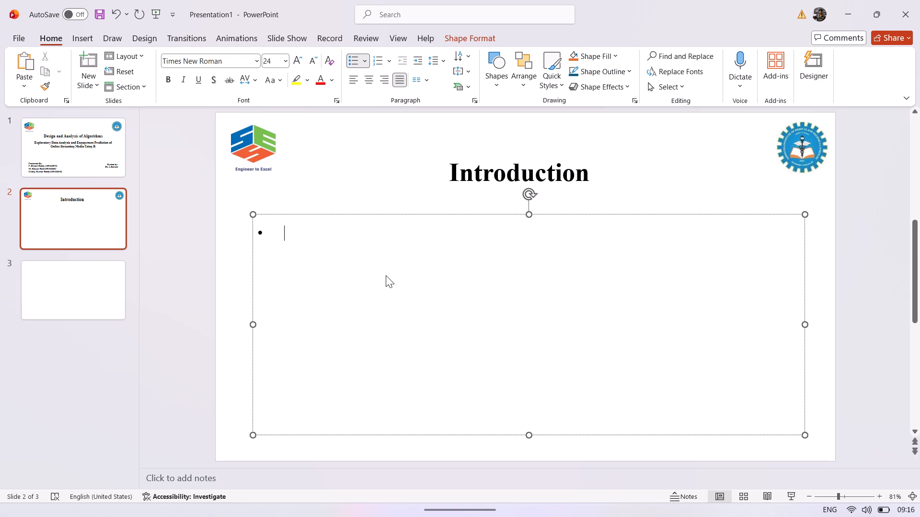
Replace the guide's name after "Dr." under "Guided by:" on the title slide with the new guide's name.
left_click(86, 162)
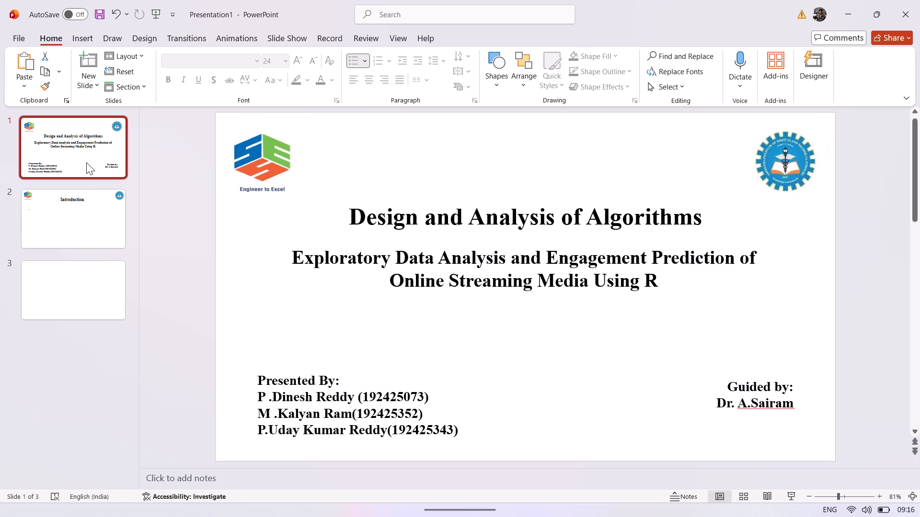
left_click(746, 403)
left_click_drag(739, 403, 751, 403)
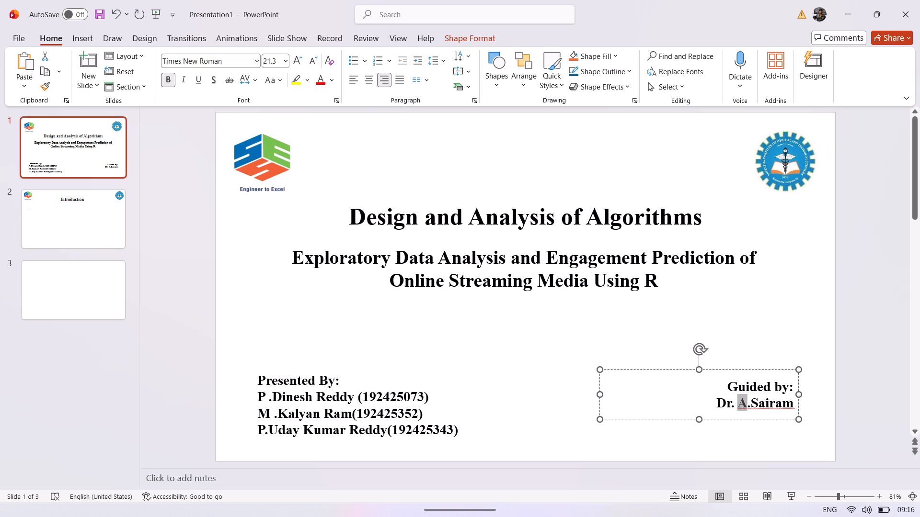
left_click_drag(751, 403, 773, 403)
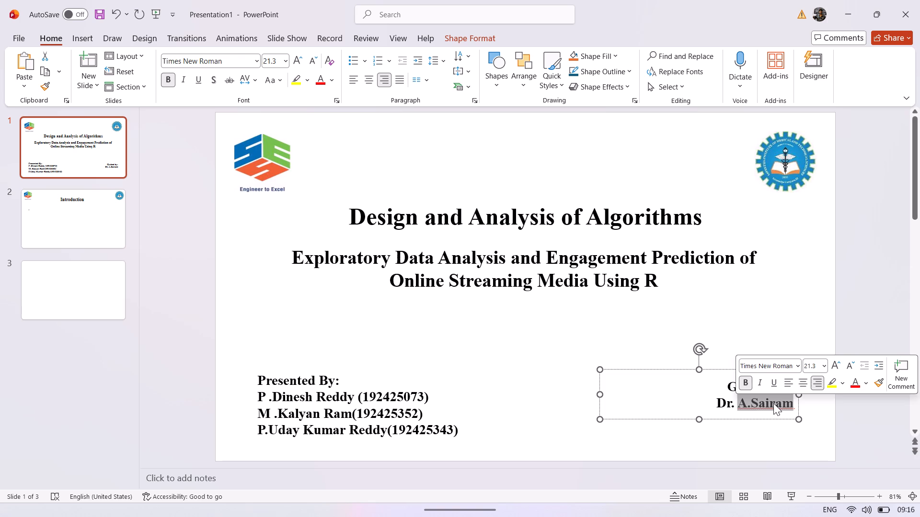
key("BackSpace")
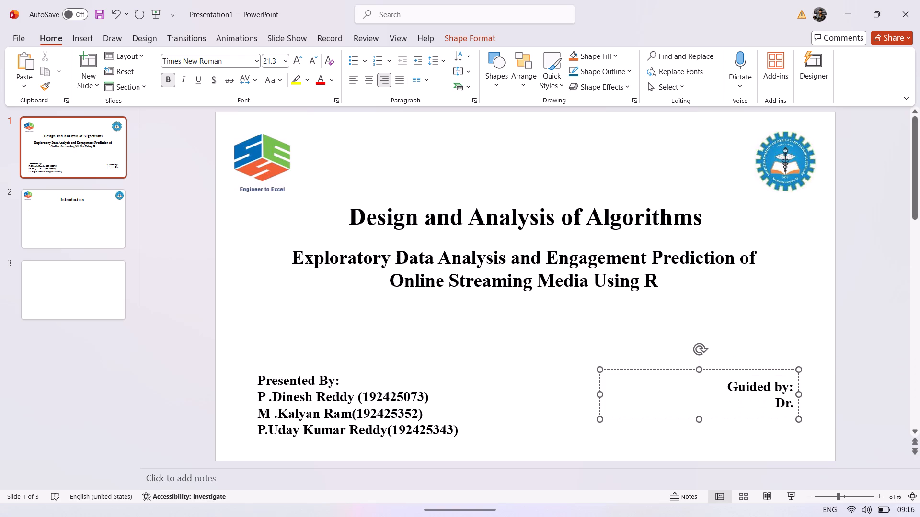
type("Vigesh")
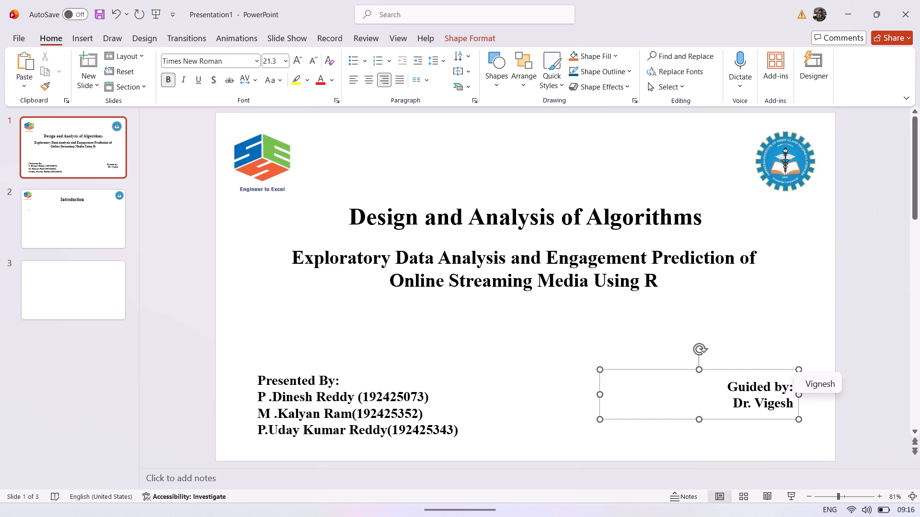
left_click(820, 377)
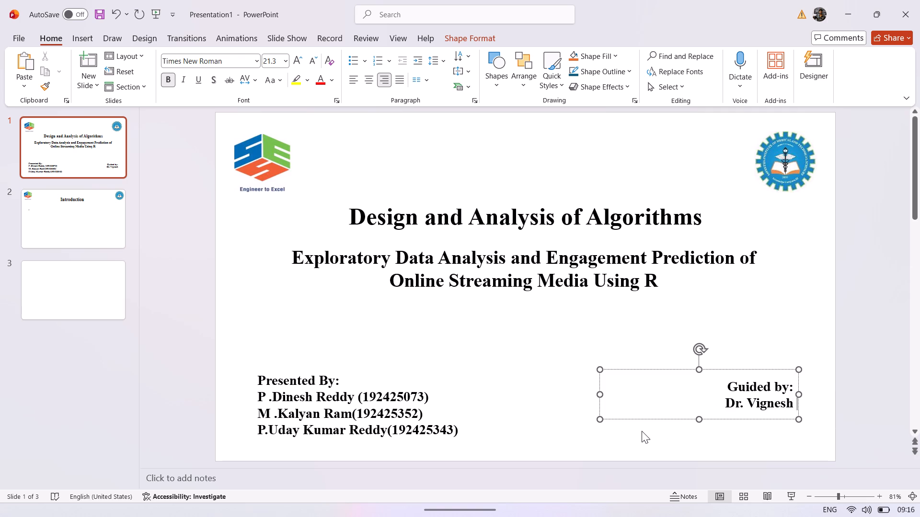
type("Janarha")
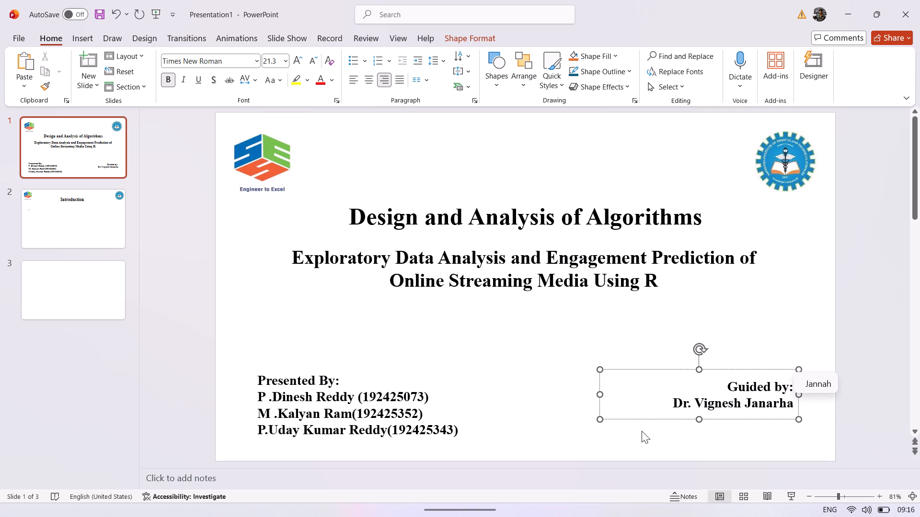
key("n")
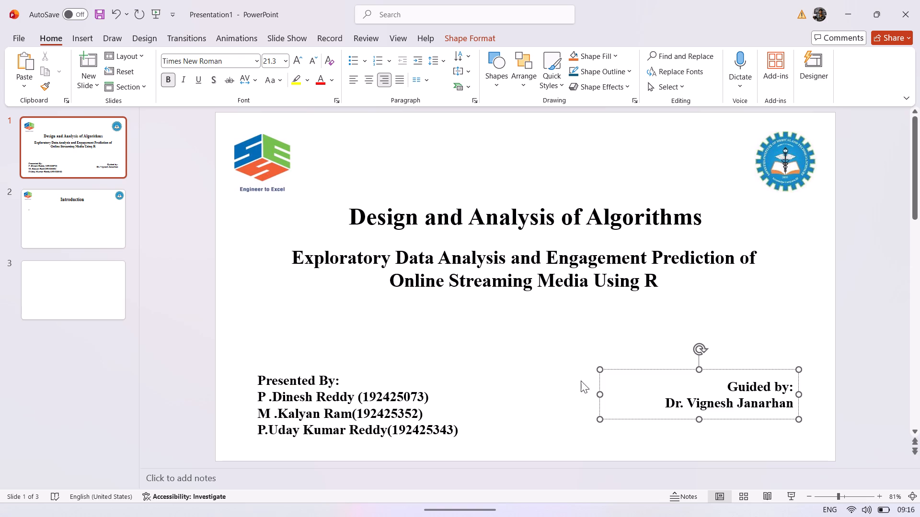
left_click(770, 399)
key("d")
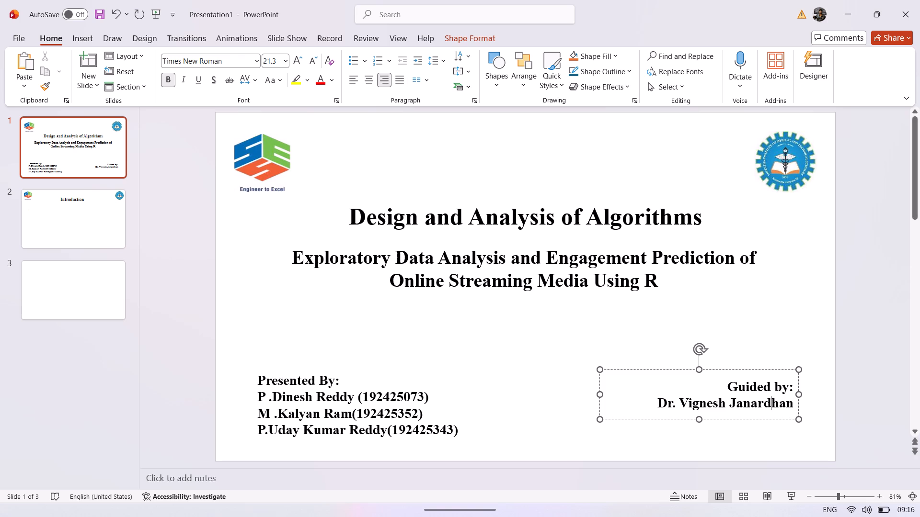
left_click(541, 356)
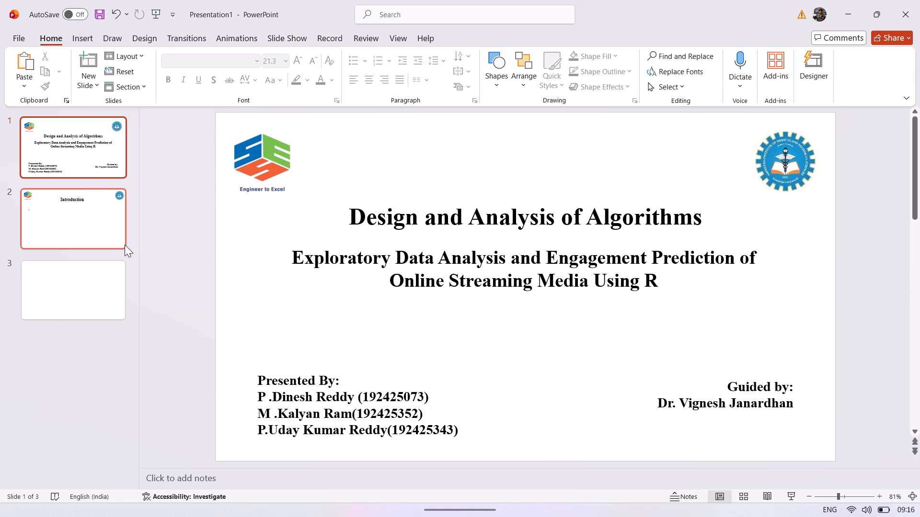
Open the Introduction slide's emptied bullet text for editing.
left_click(106, 231)
left_click(435, 278)
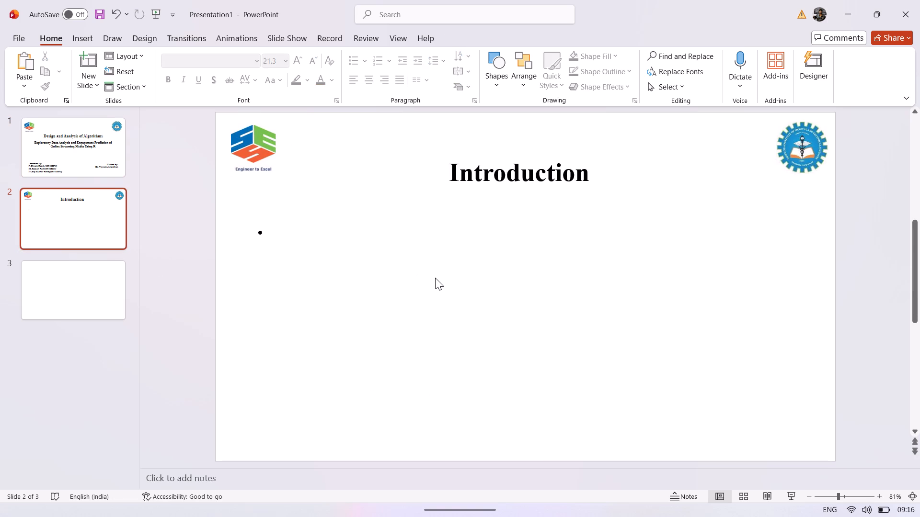
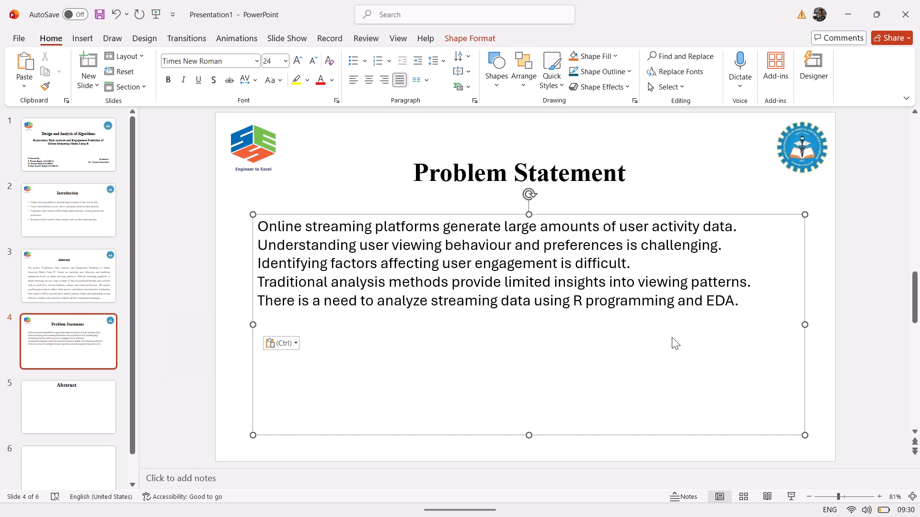
Format all the pasted body text on the Problem Statement slide in Times New Roman with 1.5 line spacing.
key("ctrl+a")
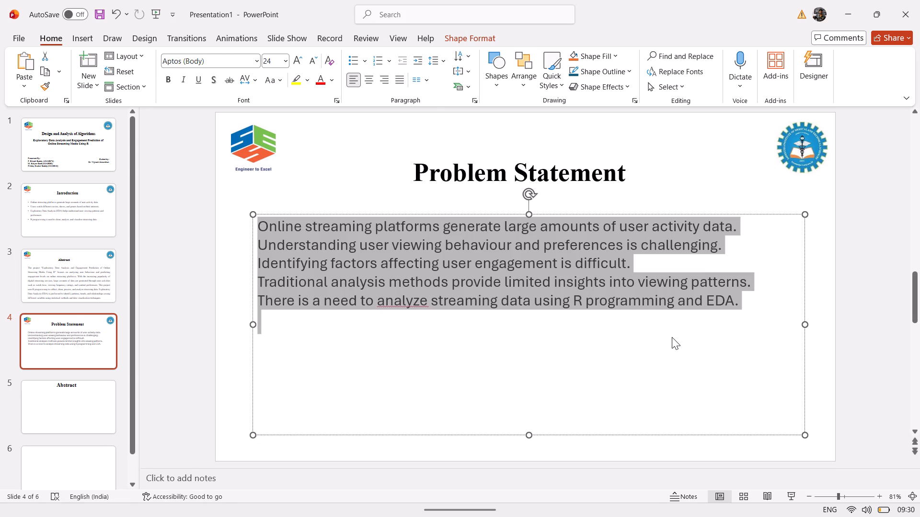
left_click(257, 60)
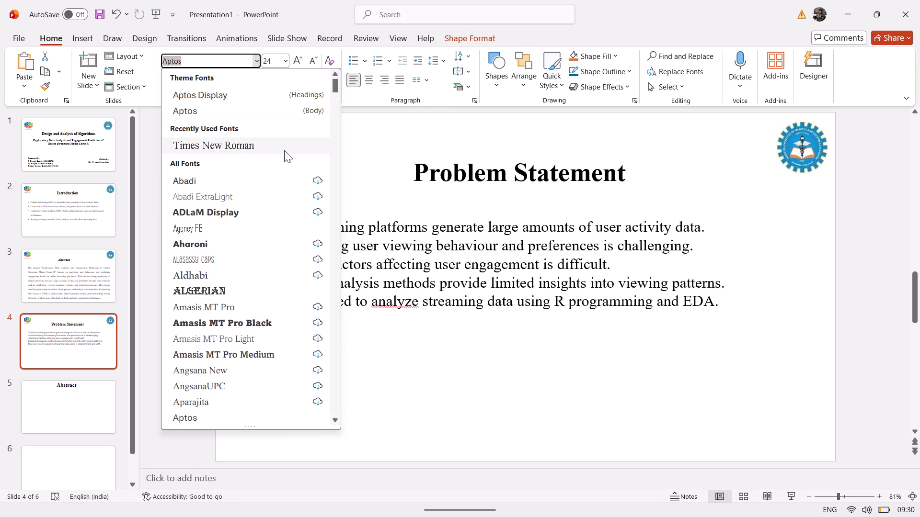
left_click(284, 150)
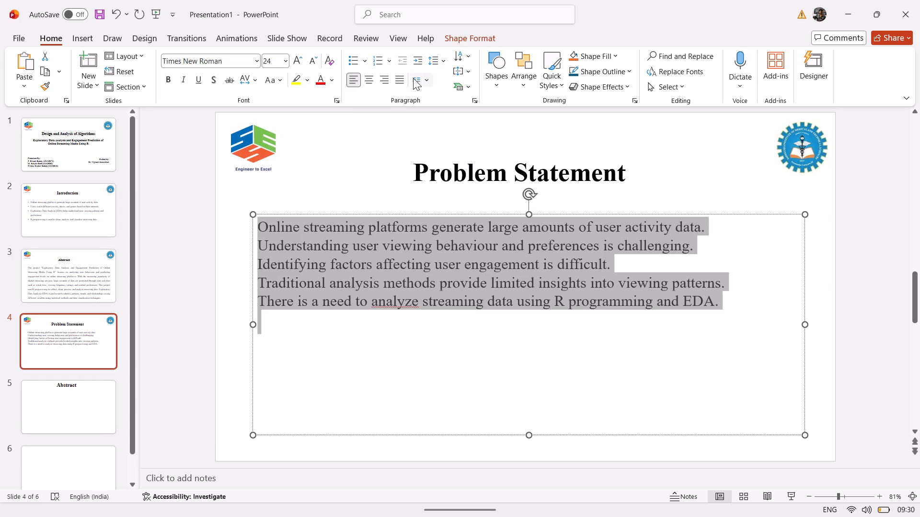
left_click(437, 61)
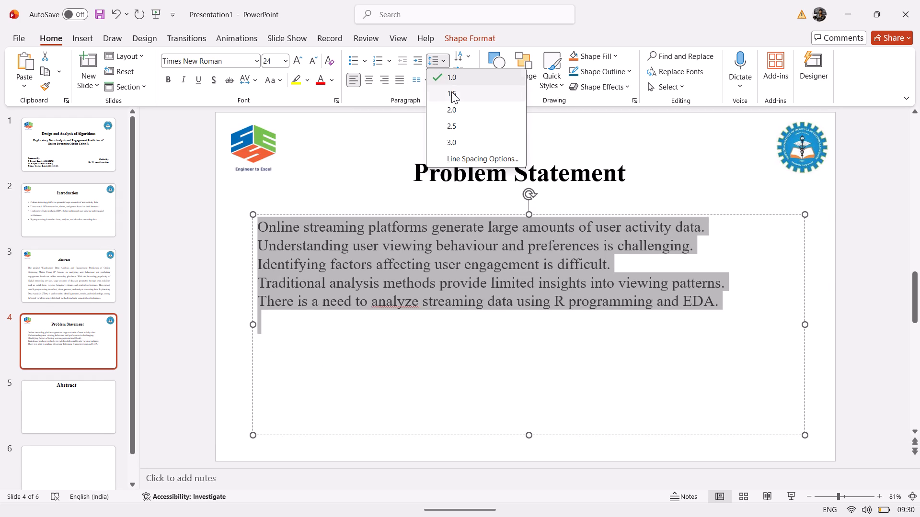
left_click(452, 93)
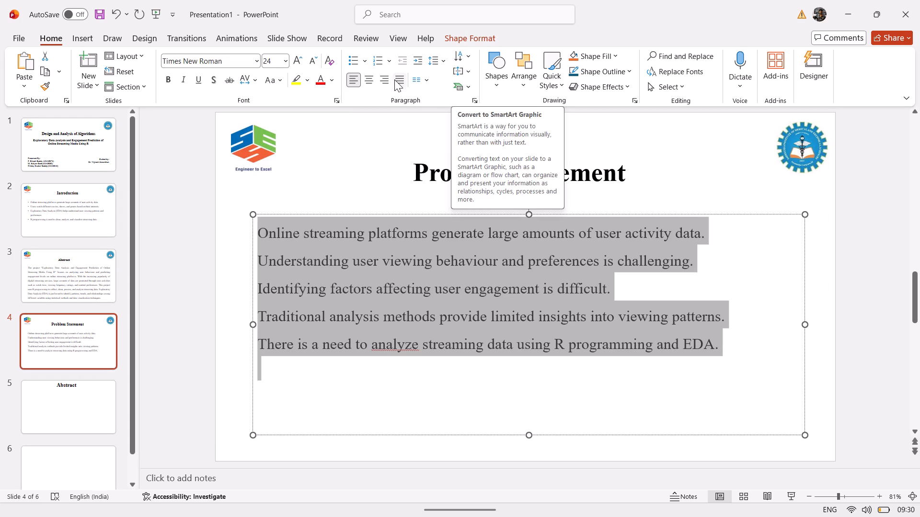
Apply filled square bullets to the five Problem Statement points, keeping 1.5 line spacing.
left_click(366, 62)
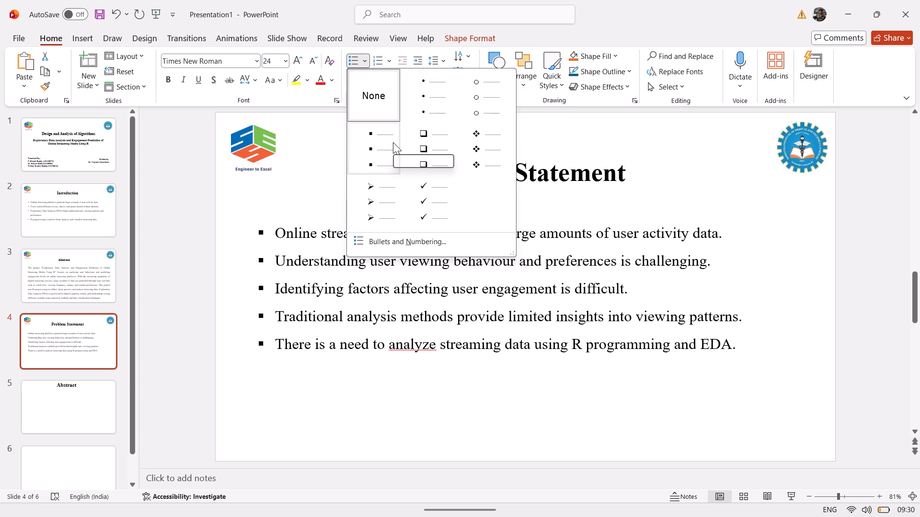
left_click(393, 142)
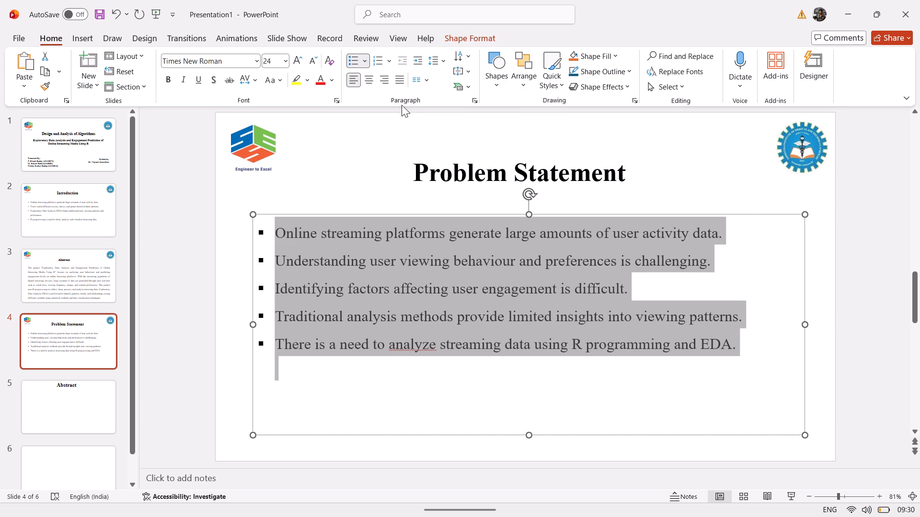
left_click(444, 60)
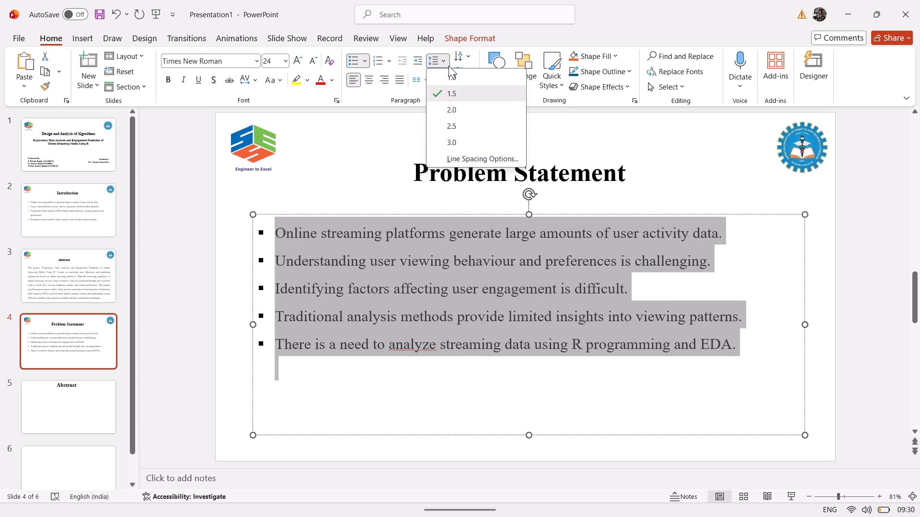
left_click(459, 93)
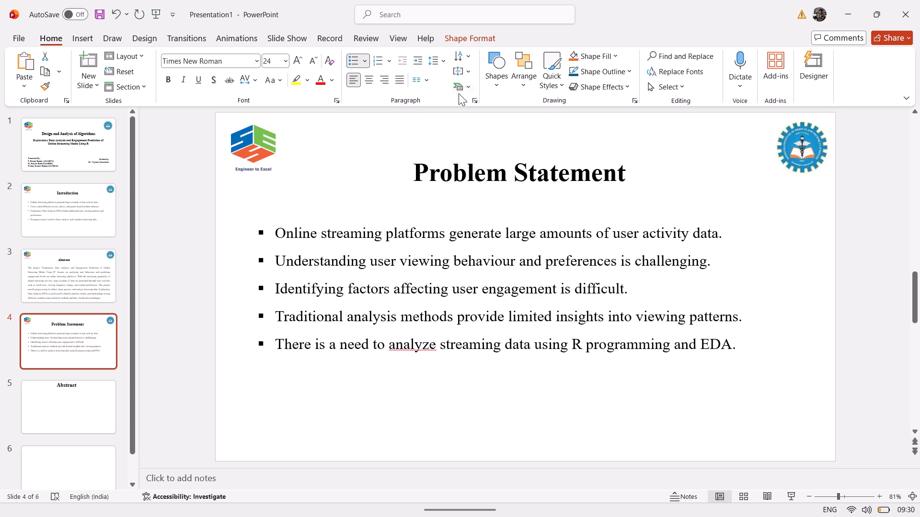
Delete the blank slide 6 and the leftover Abstract slide 5 that follow the Problem Statement slide.
left_click(174, 396)
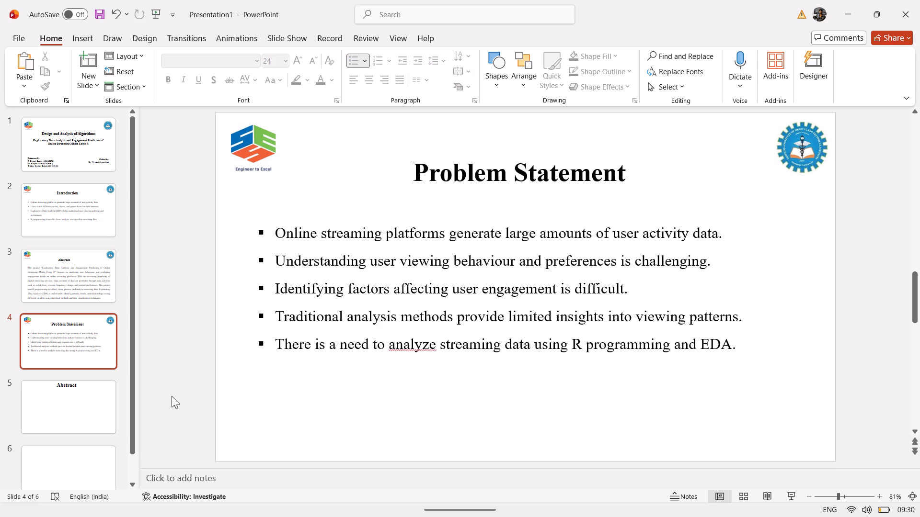
left_click(41, 416)
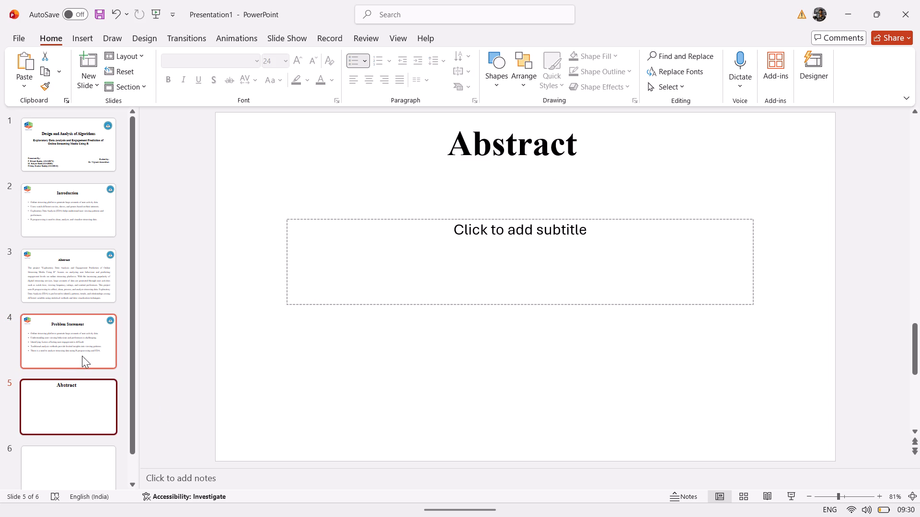
left_click(82, 356)
right_click(82, 356)
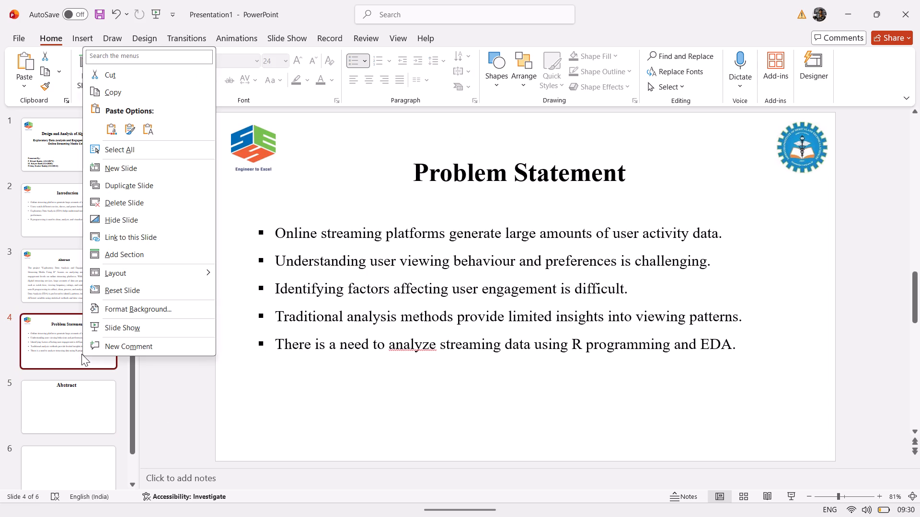
left_click(91, 463)
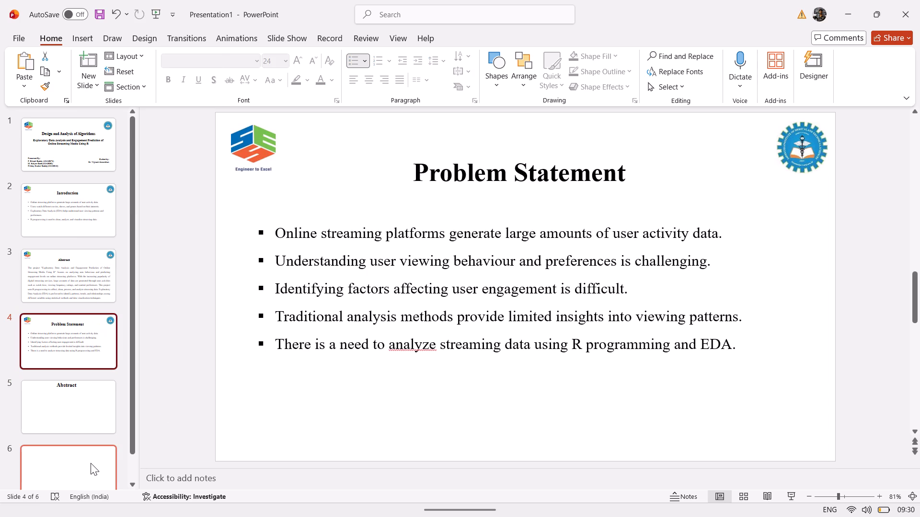
right_click(91, 463)
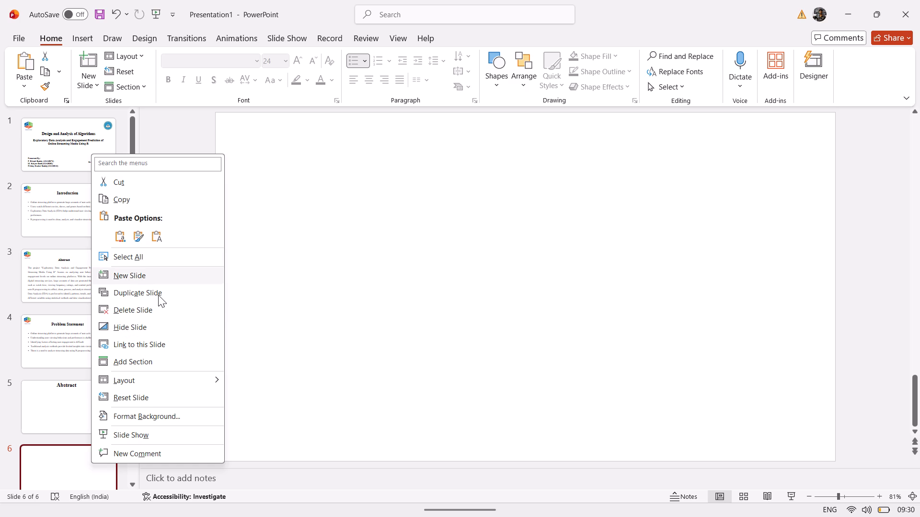
left_click(157, 305)
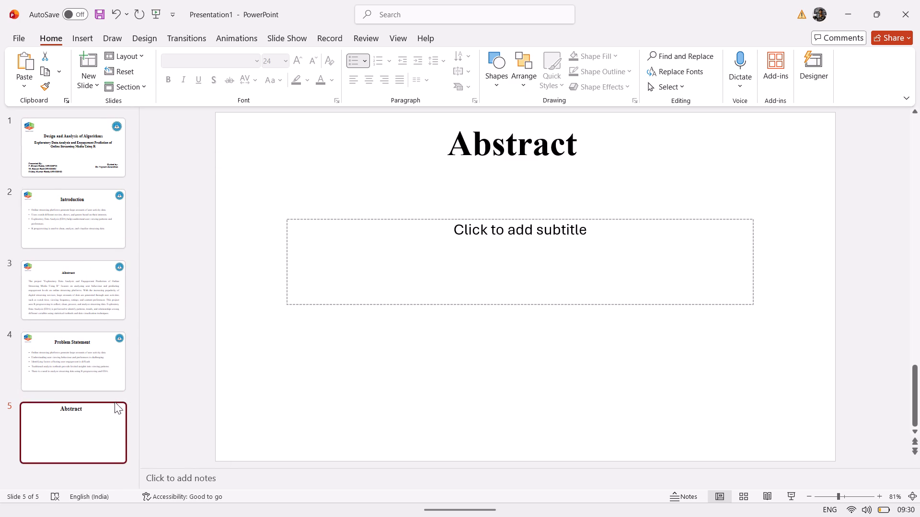
right_click(101, 420)
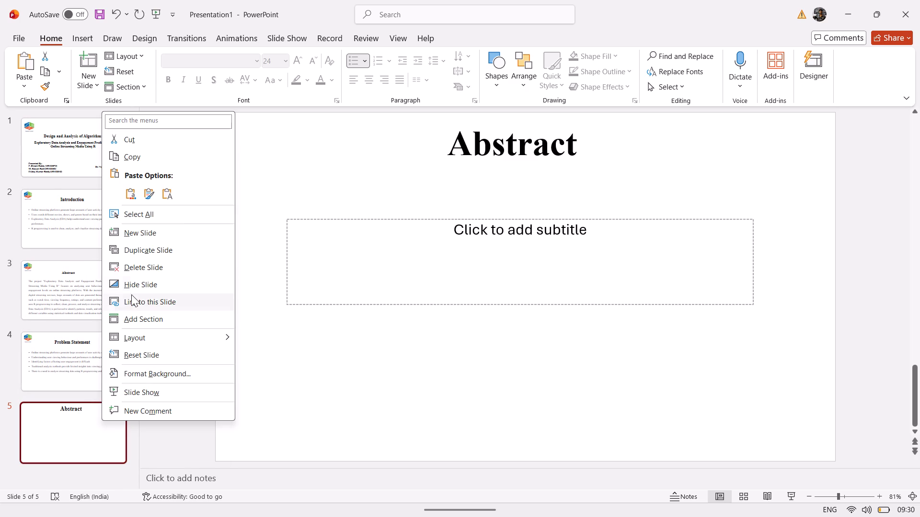
left_click(149, 270)
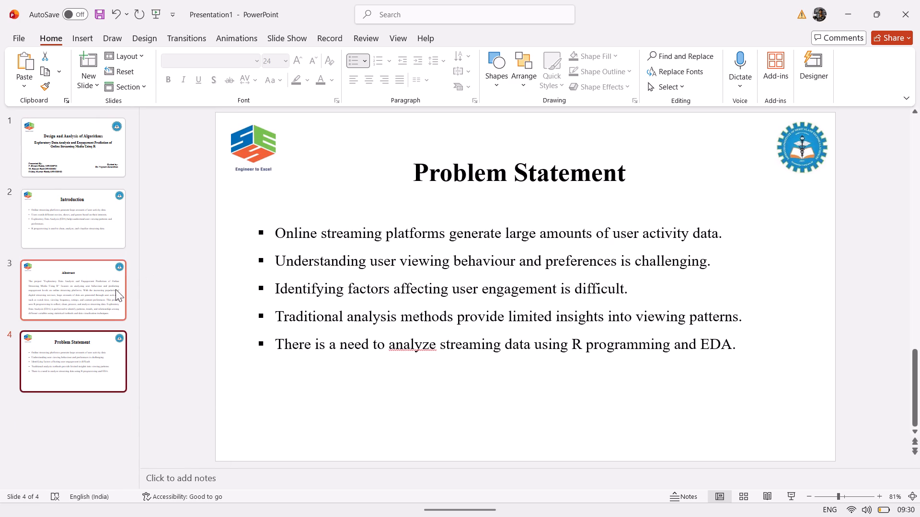
Duplicate the completed Problem Statement slide as the basis for a new slide 5.
left_click(96, 292)
key("Up")
key("Up")
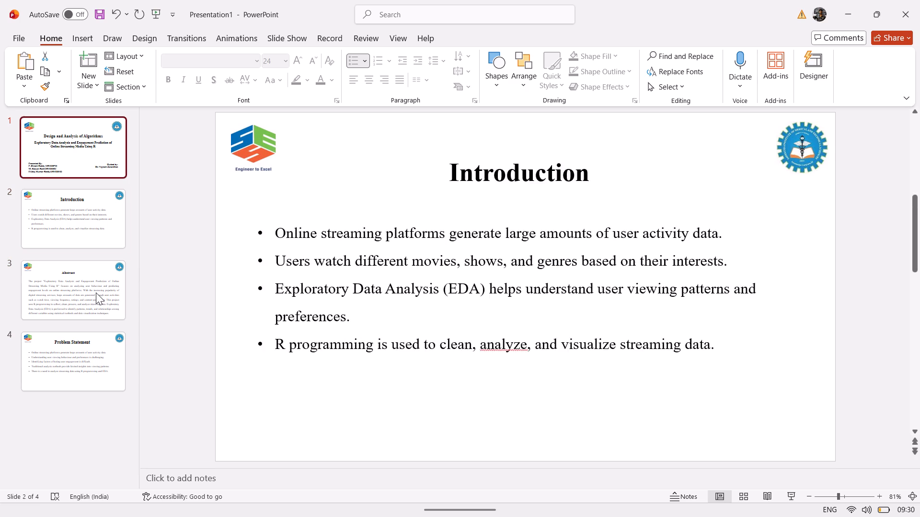
key("Down")
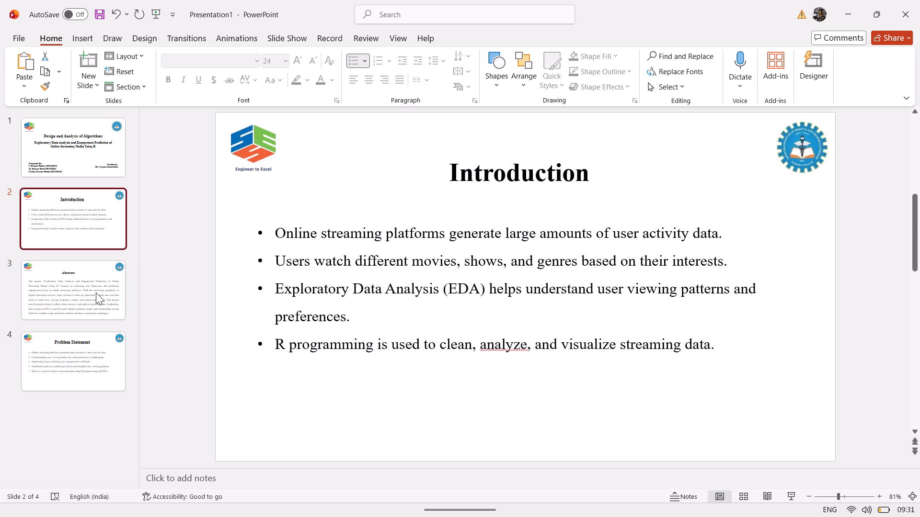
key("Down")
key("Down")
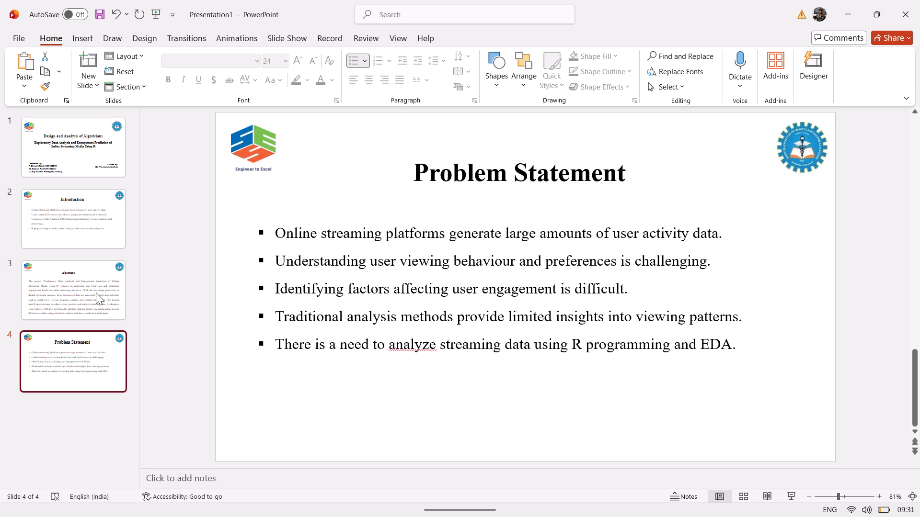
right_click(91, 349)
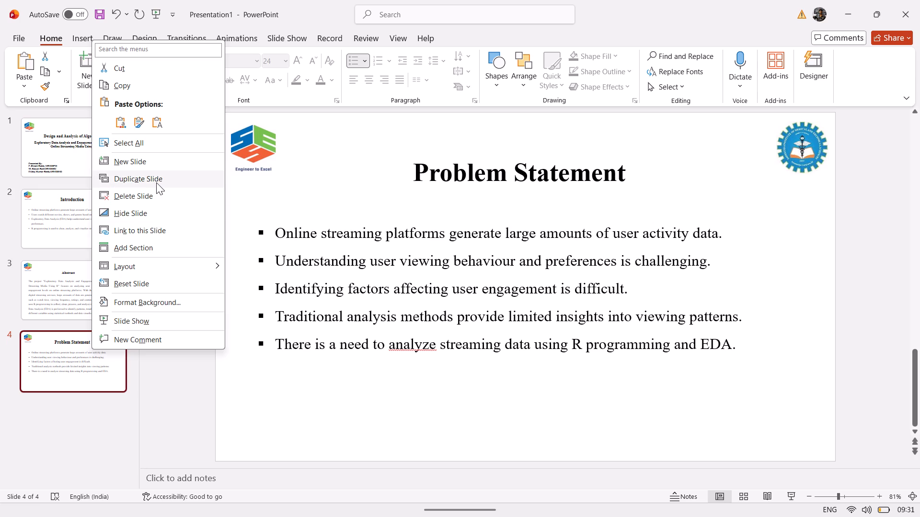
left_click(156, 182)
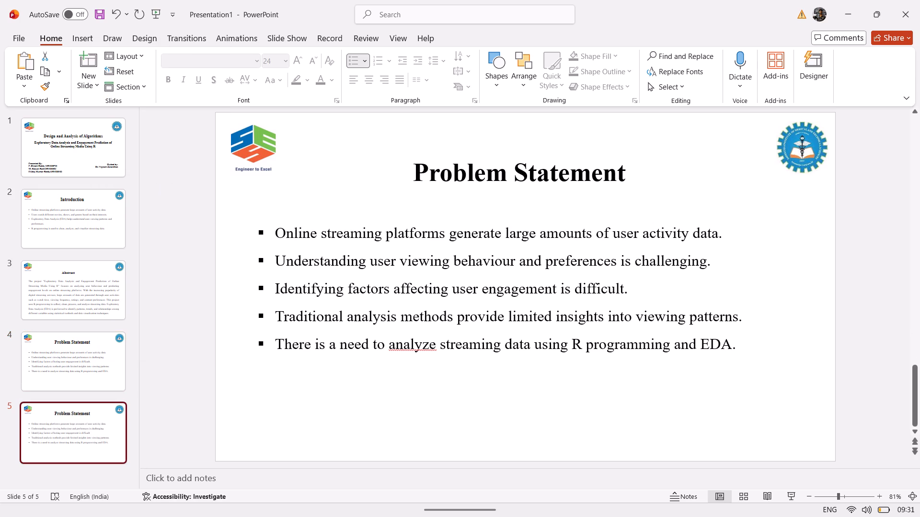
Replace the title of the duplicated slide 5 with "Objectives".
left_click(484, 177)
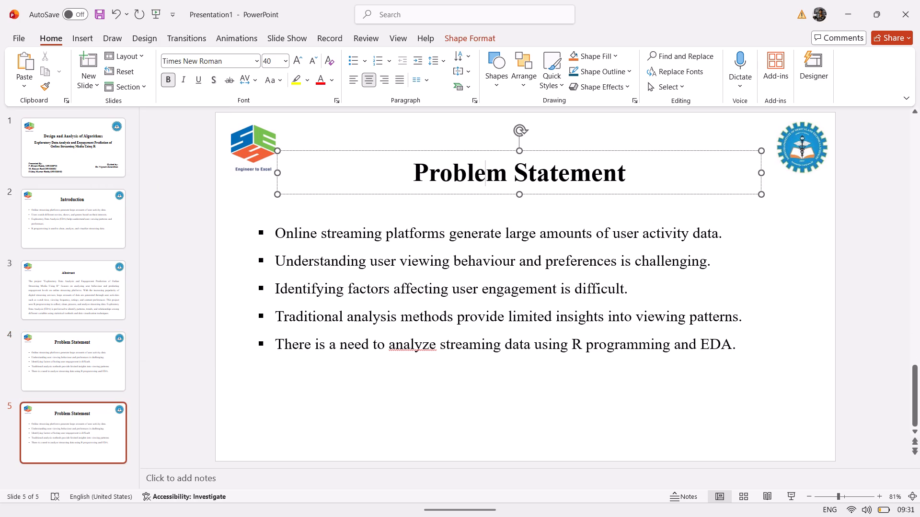
triple_click(484, 177)
key("BackSpace")
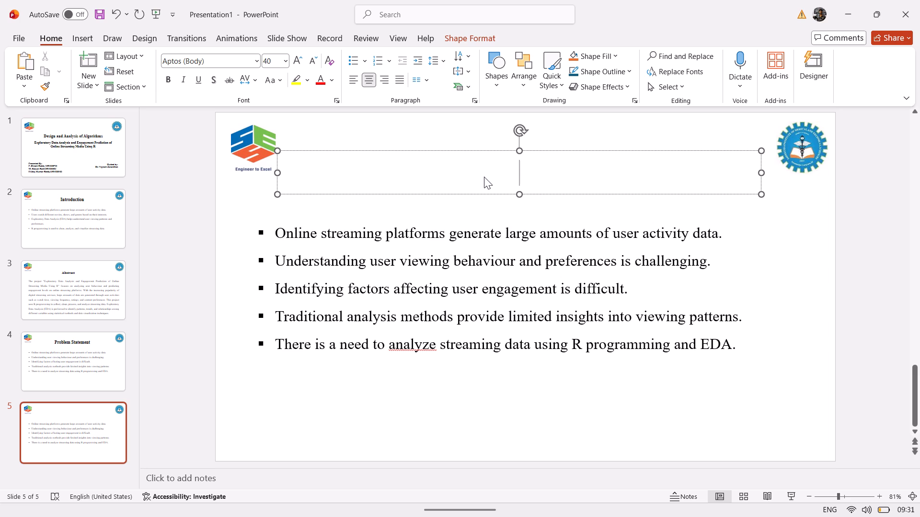
key("shift+o")
type("bject")
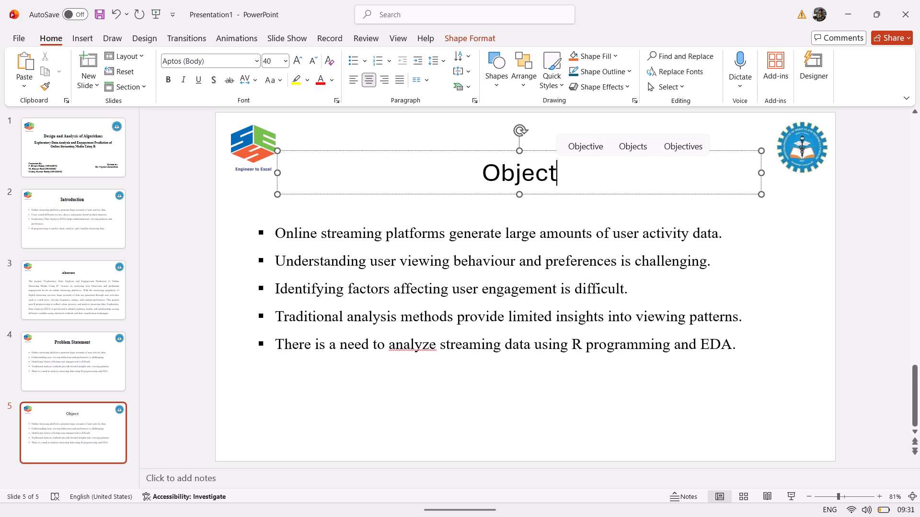
type("ive")
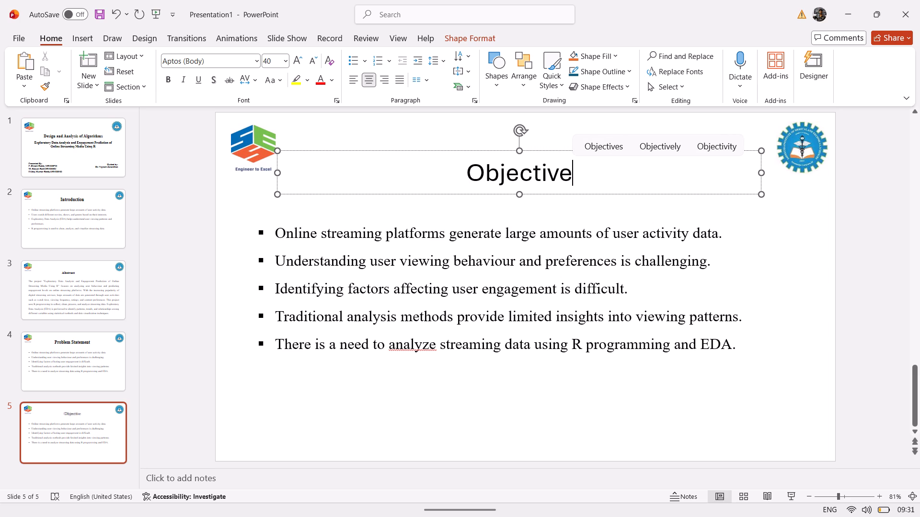
left_click(608, 143)
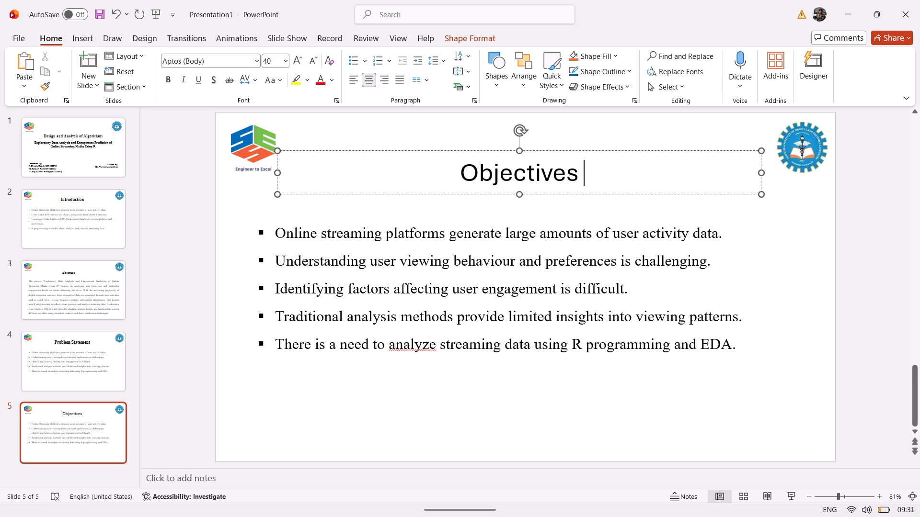
Format the Objectives slide title in bold Times New Roman.
triple_click(529, 173)
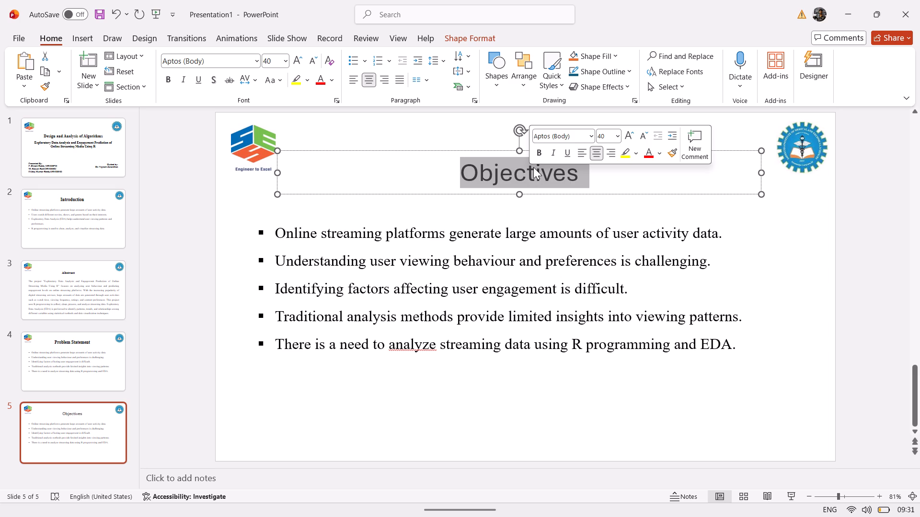
left_click(536, 155)
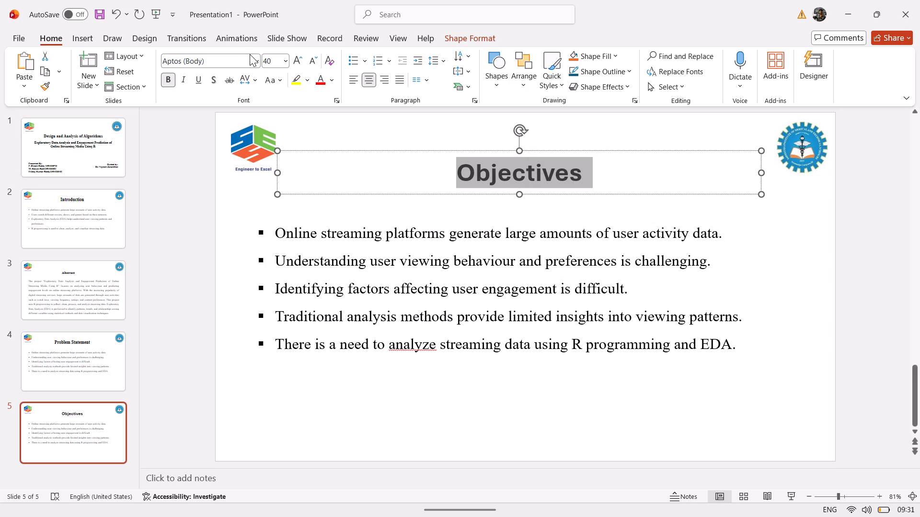
left_click(258, 62)
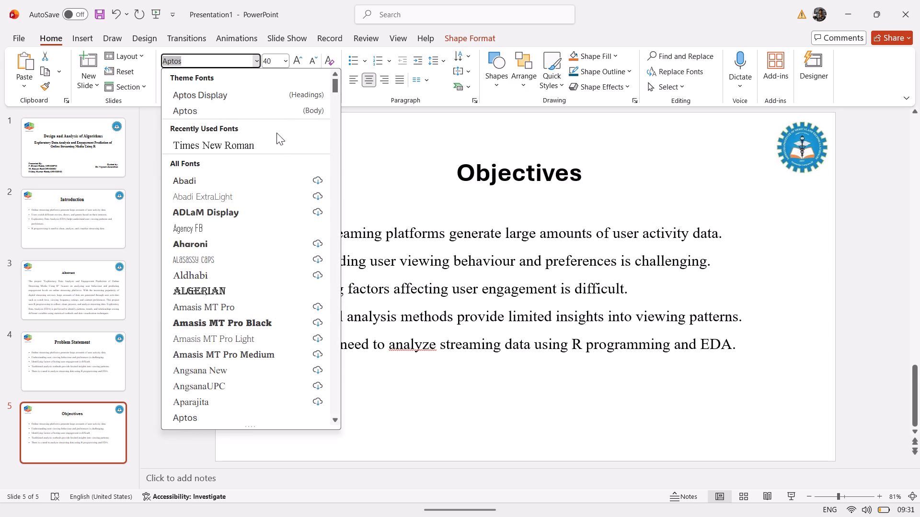
left_click(279, 142)
Clear all the copied problem statement points from the body of the Objectives slide.
left_click(344, 265)
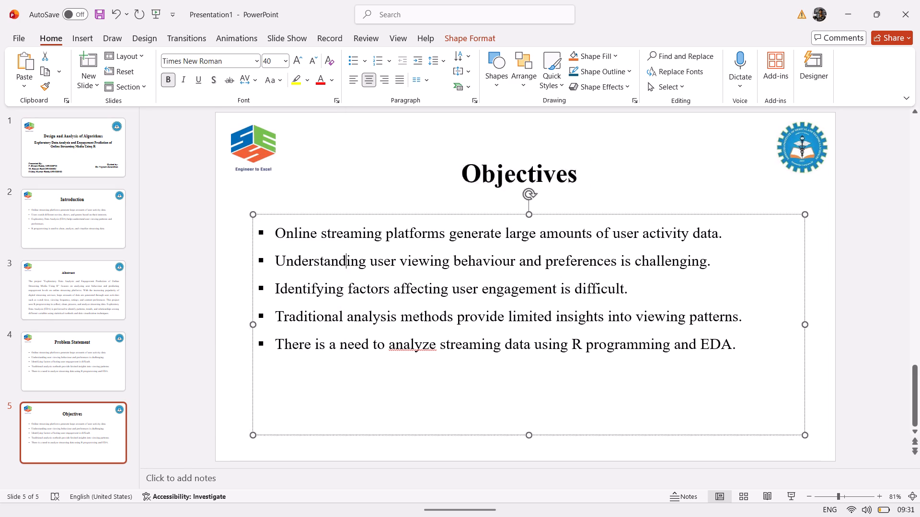
key("ctrl+a")
key("BackSpace")
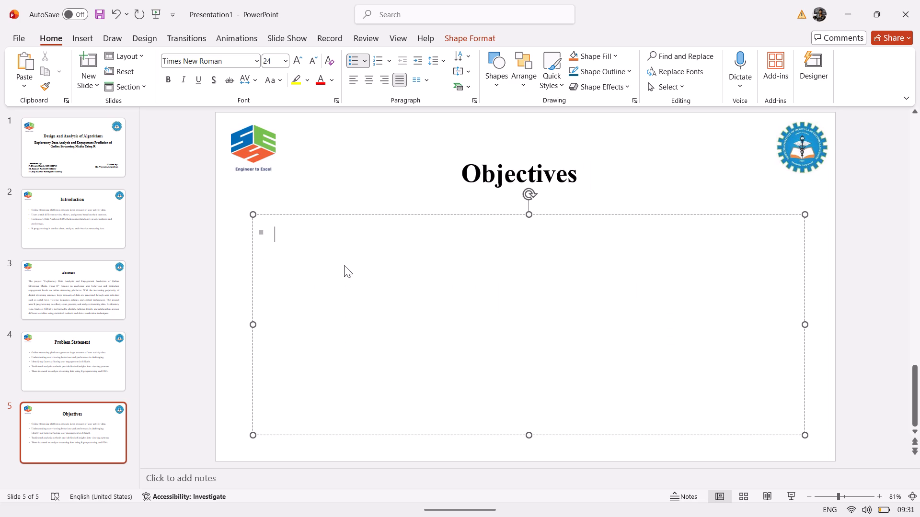
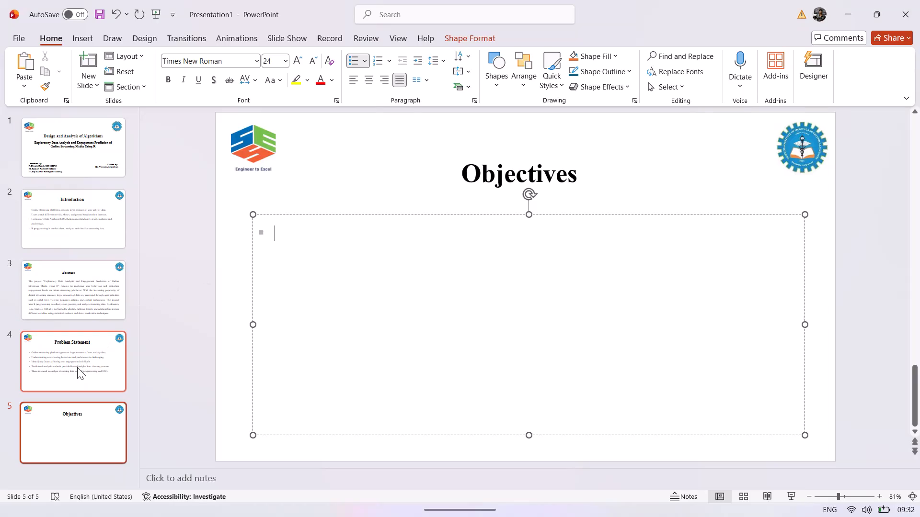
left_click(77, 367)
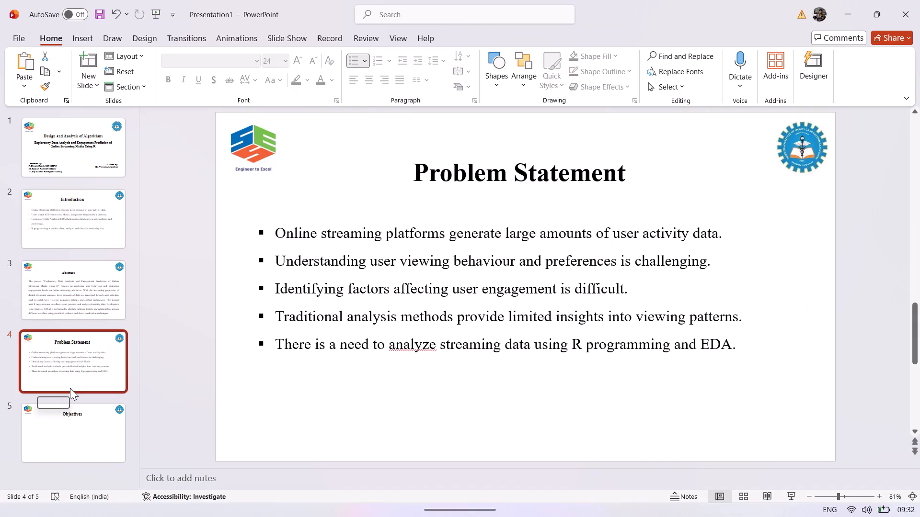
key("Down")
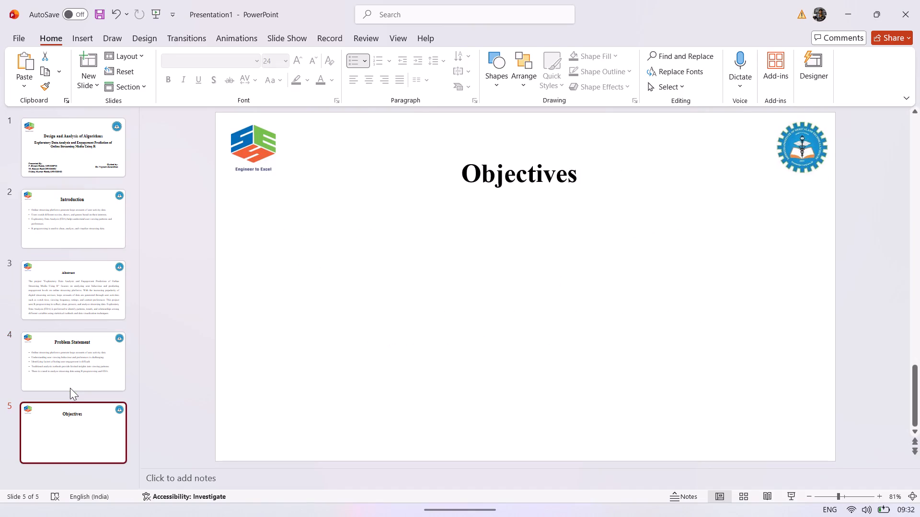
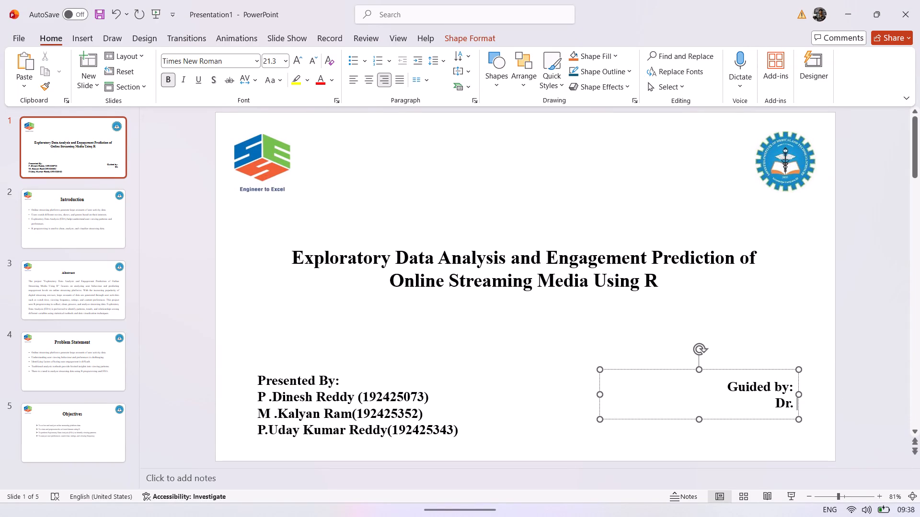
Paste the guide's copied name after "Dr." under "Guided by:" on the title slide.
key("ctrl+v")
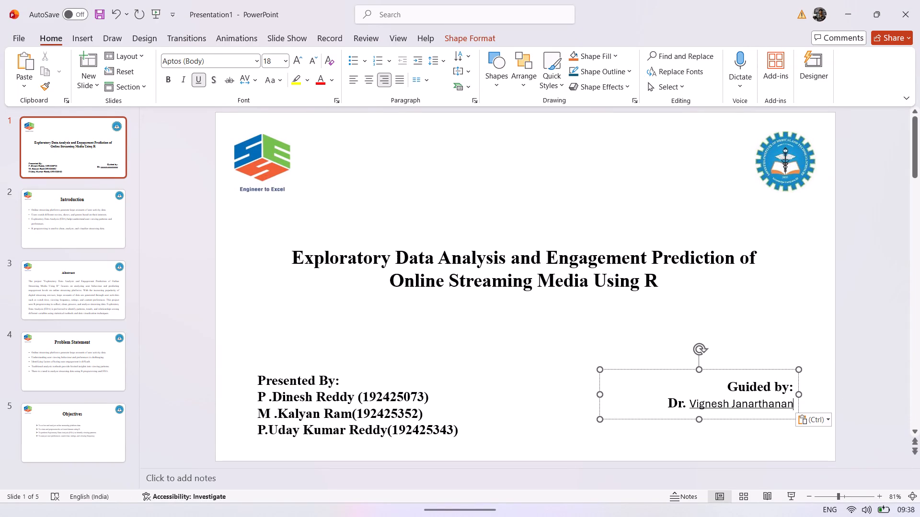
Format the guide's name on the title slide as bold Times New Roman with its underline removed.
left_click_drag(692, 400, 765, 403)
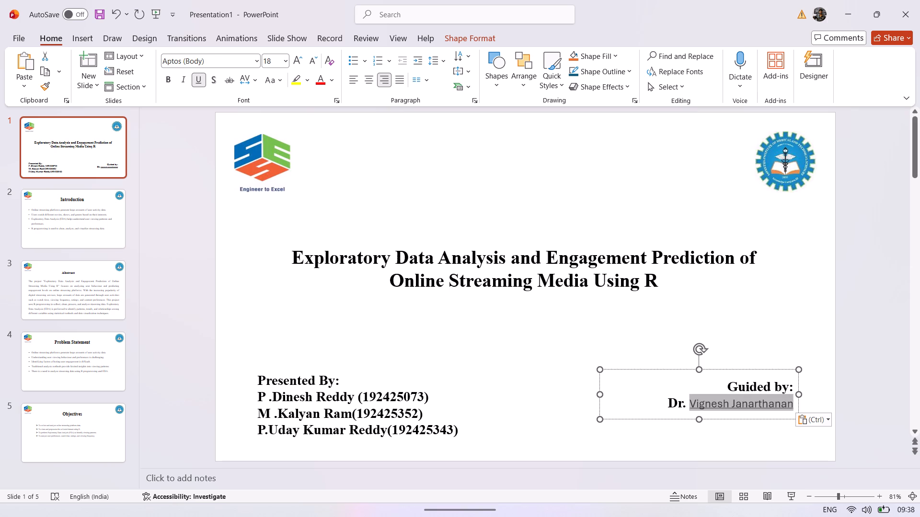
left_click_drag(765, 403, 766, 403)
key("ctrl+b")
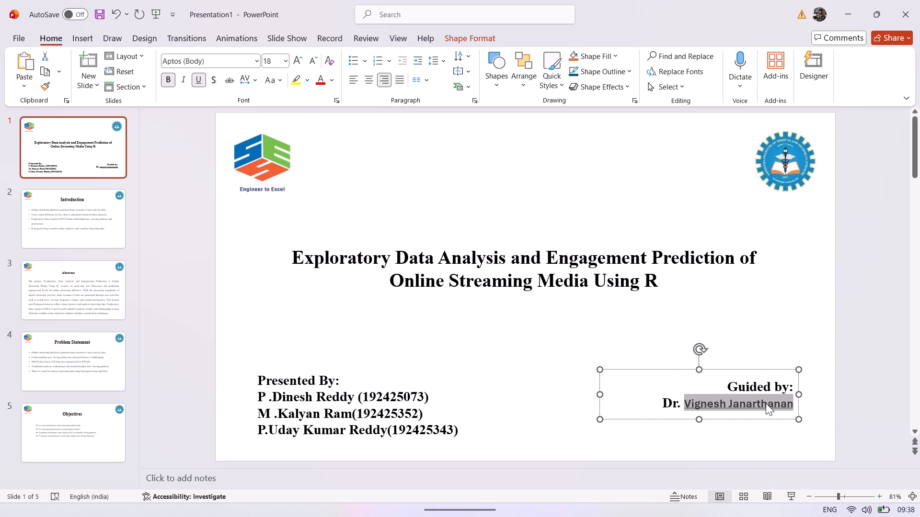
key("ctrl+u")
left_click(258, 64)
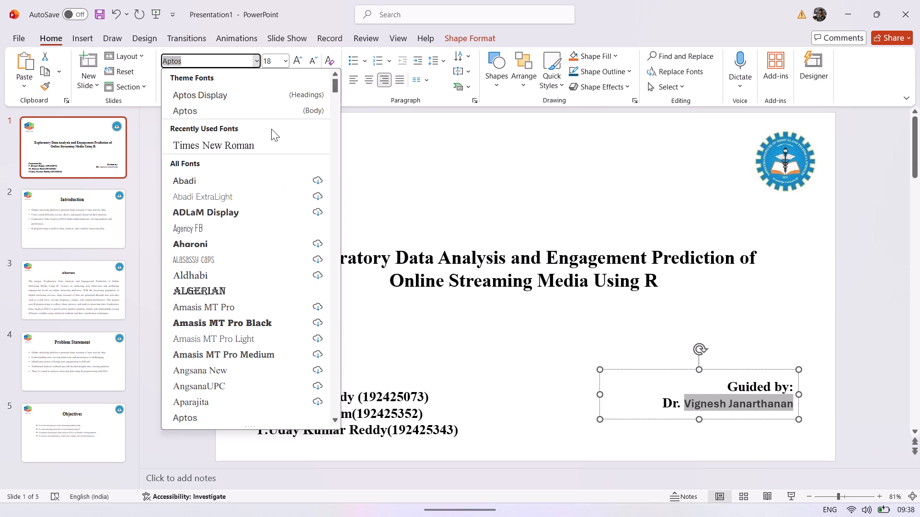
left_click(276, 139)
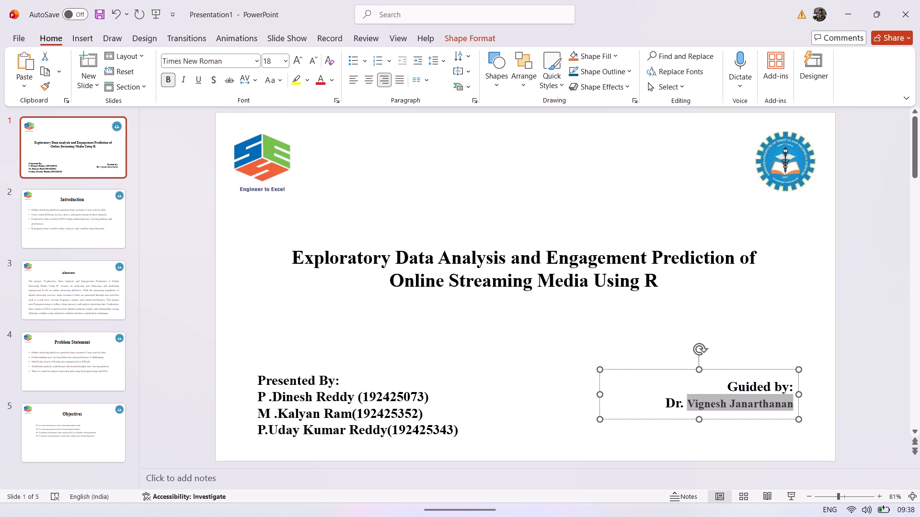
Insert a wide, empty text box on the title slide, between the two logos and just above the presentation title.
left_click(405, 198)
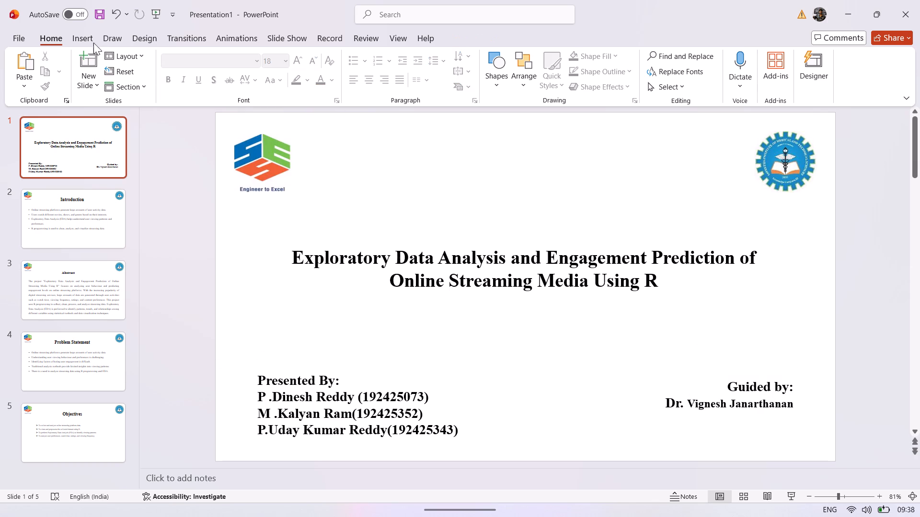
left_click(91, 41)
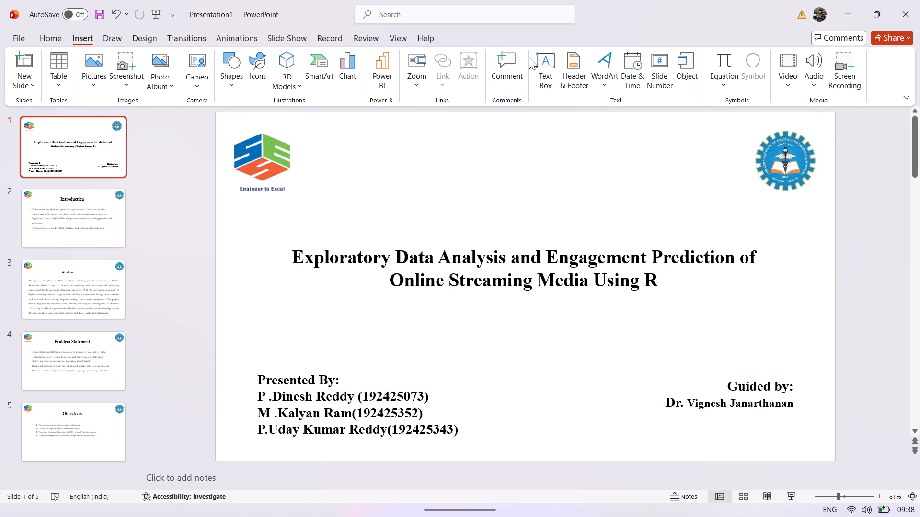
left_click(543, 61)
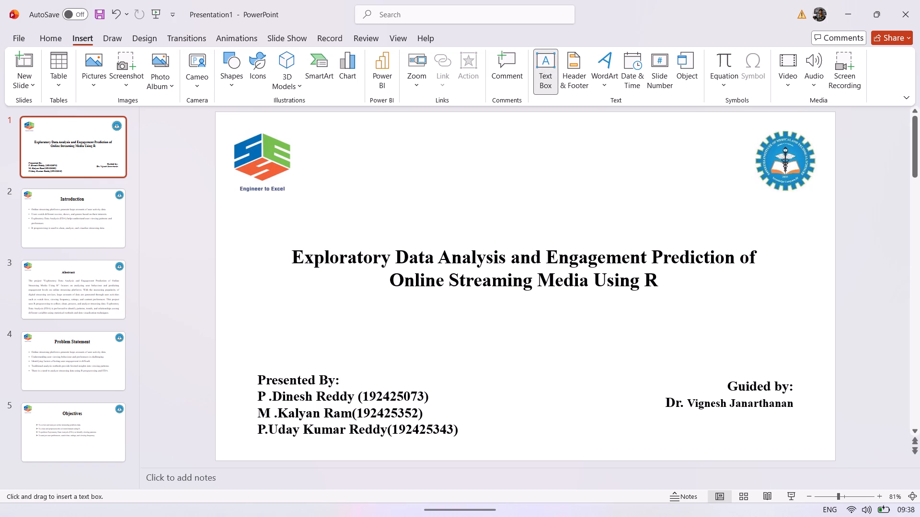
left_click_drag(348, 191, 578, 203)
left_click_drag(578, 203, 709, 229)
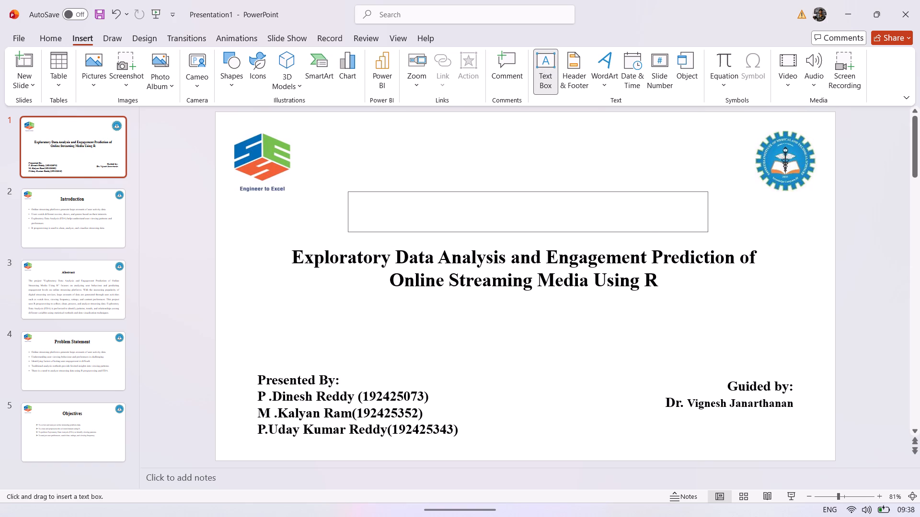
left_click_drag(709, 229, 725, 230)
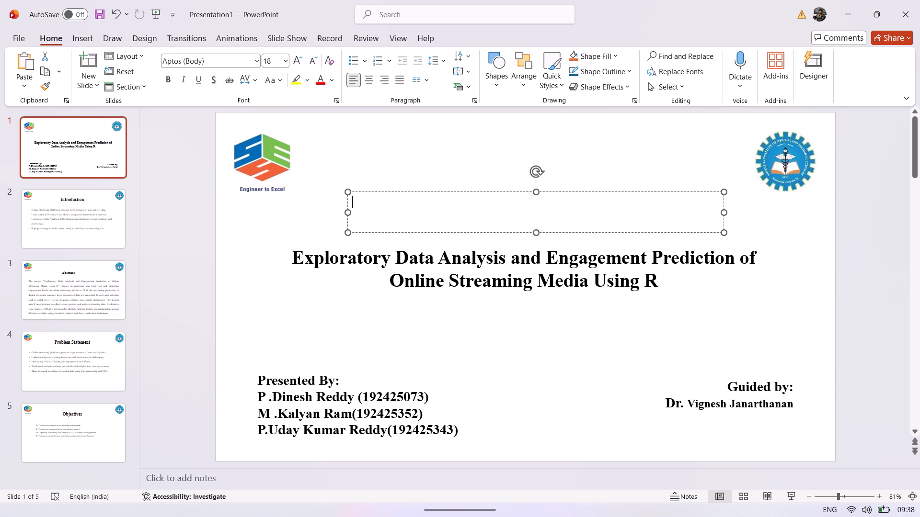
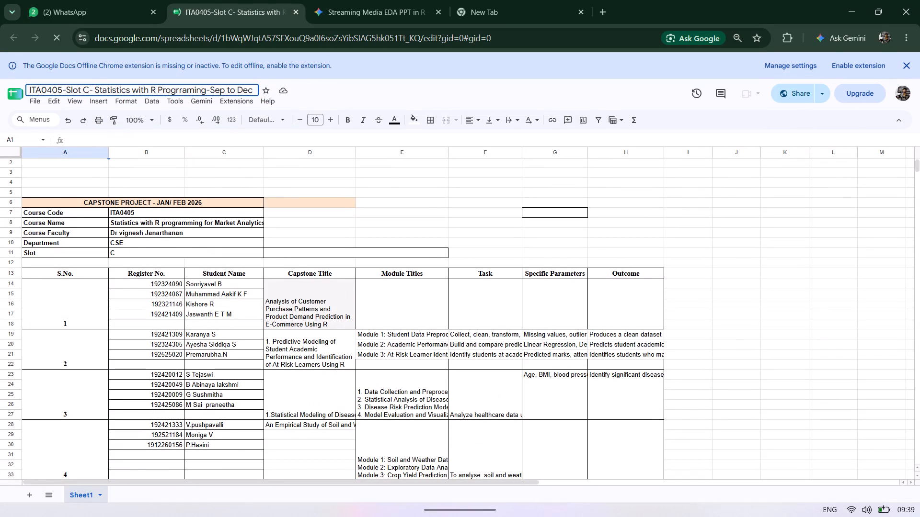
In the Google Sheets capstone spreadsheet, select the course name text in the file title, starting from "Statistics with R".
left_click_drag(95, 86, 196, 82)
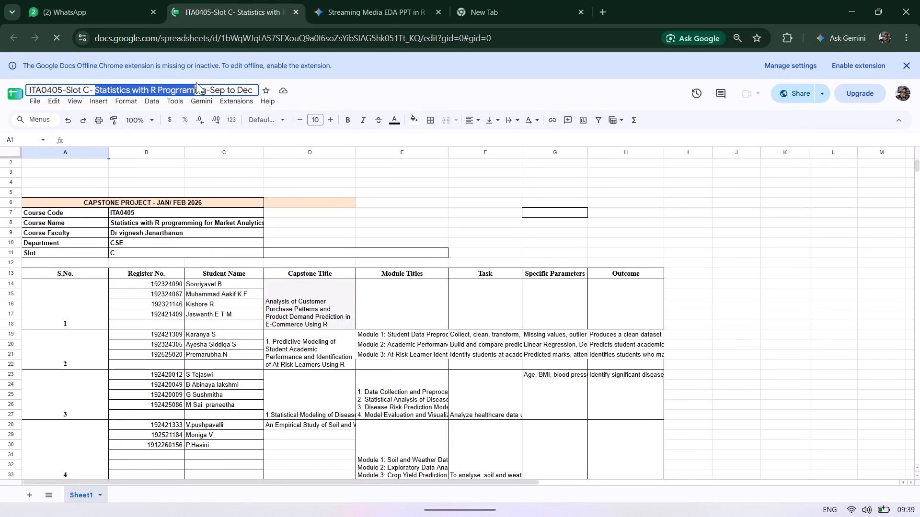
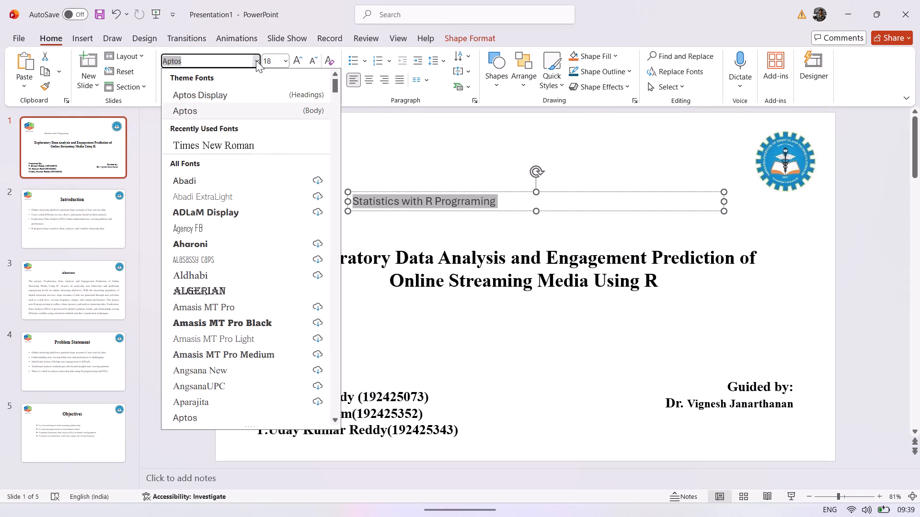
Format the course name on the title slide as Times New Roman, bold, 36 pt, and center it.
left_click(273, 151)
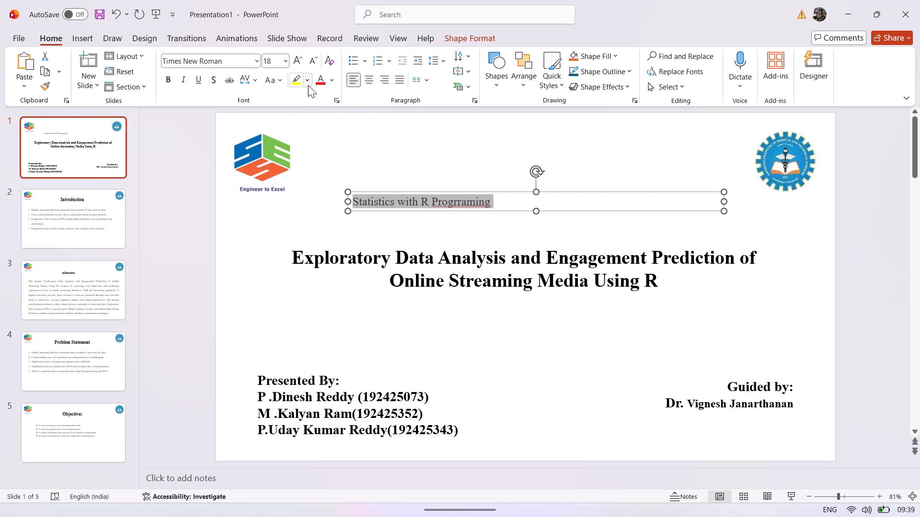
key("ctrl+b")
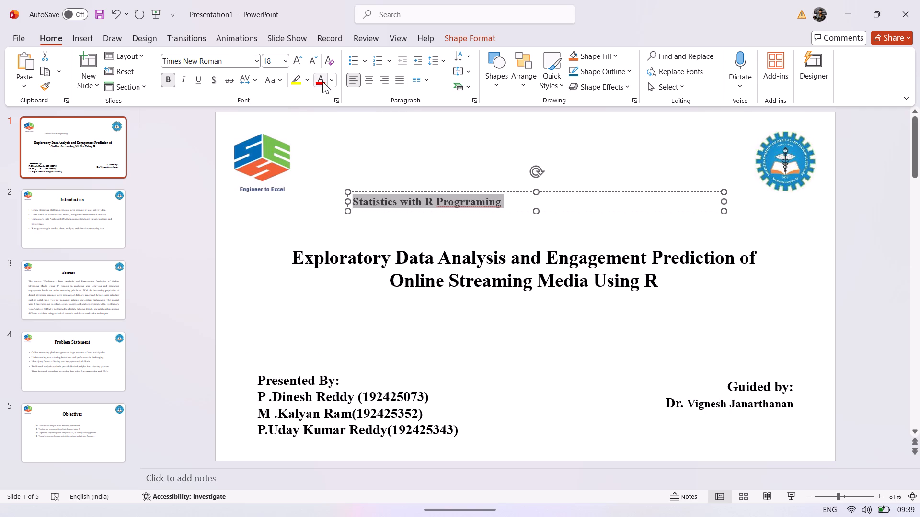
left_click(288, 58)
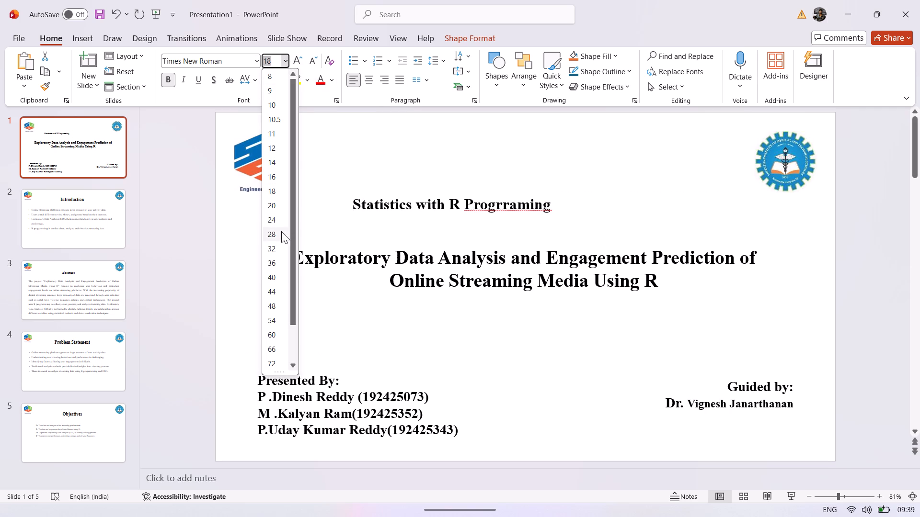
left_click(282, 237)
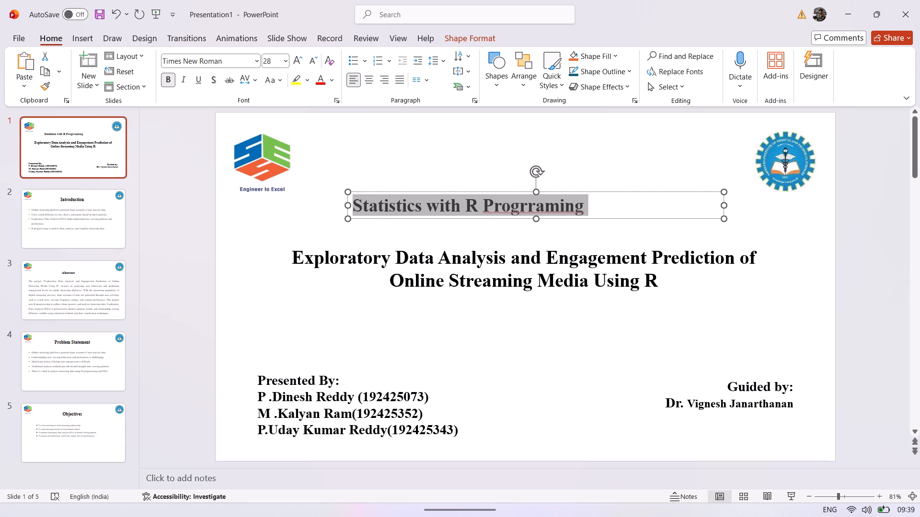
left_click(284, 65)
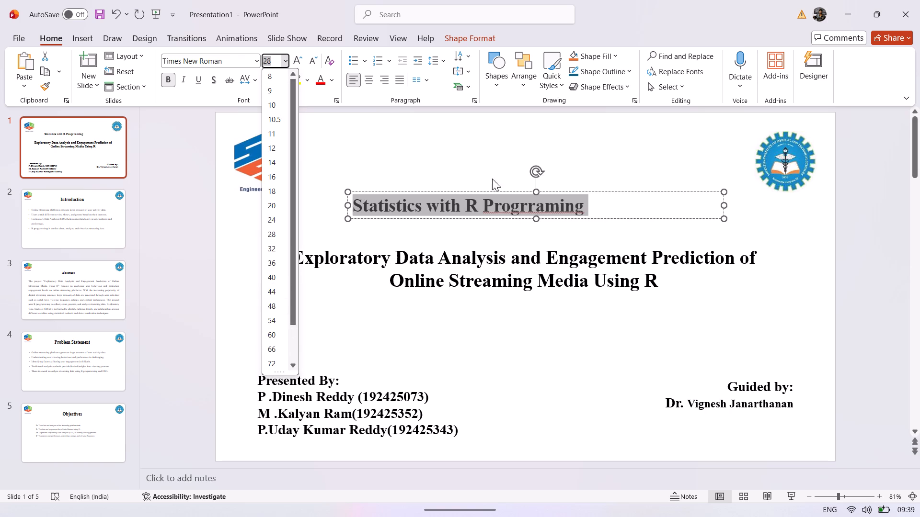
left_click(275, 262)
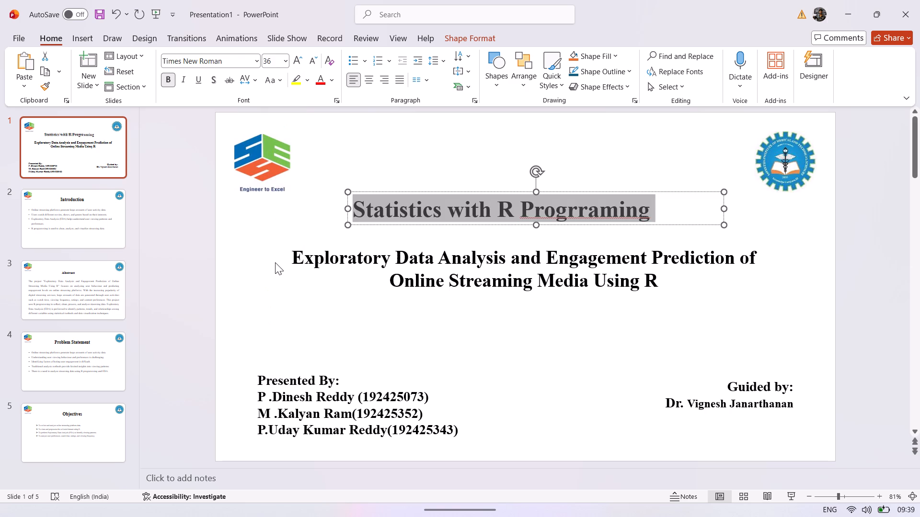
left_click(370, 88)
left_click(369, 75)
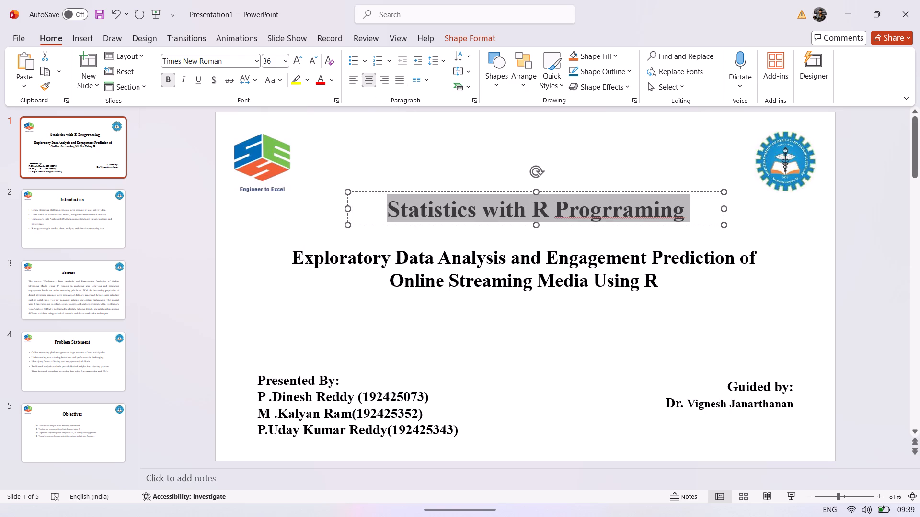
Correct the misspelled last word of the course name on the title slide to "Programming".
left_click(582, 221)
left_click(602, 209)
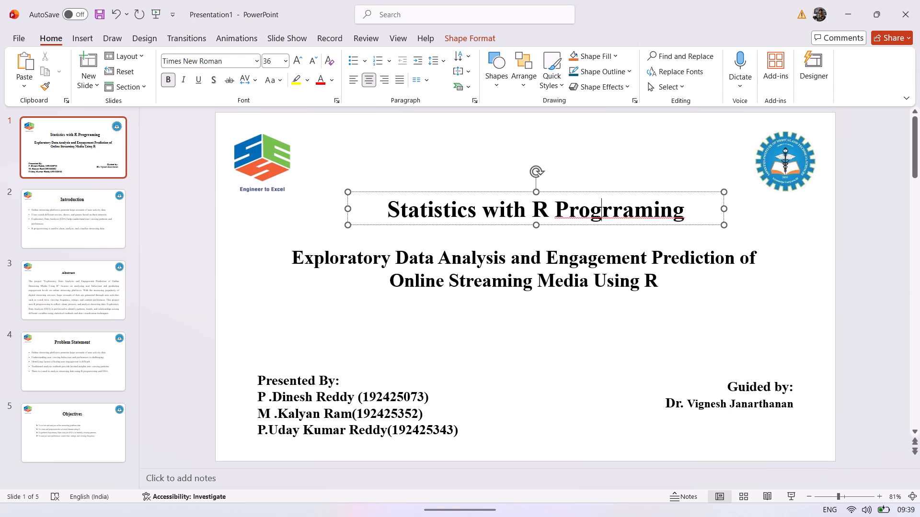
left_click_drag(562, 206, 629, 219)
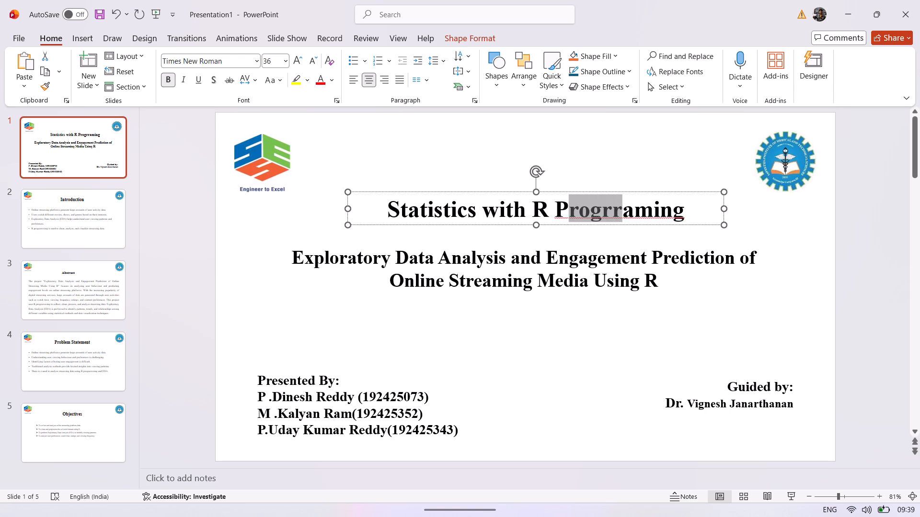
left_click_drag(629, 219, 632, 219)
left_click(564, 202)
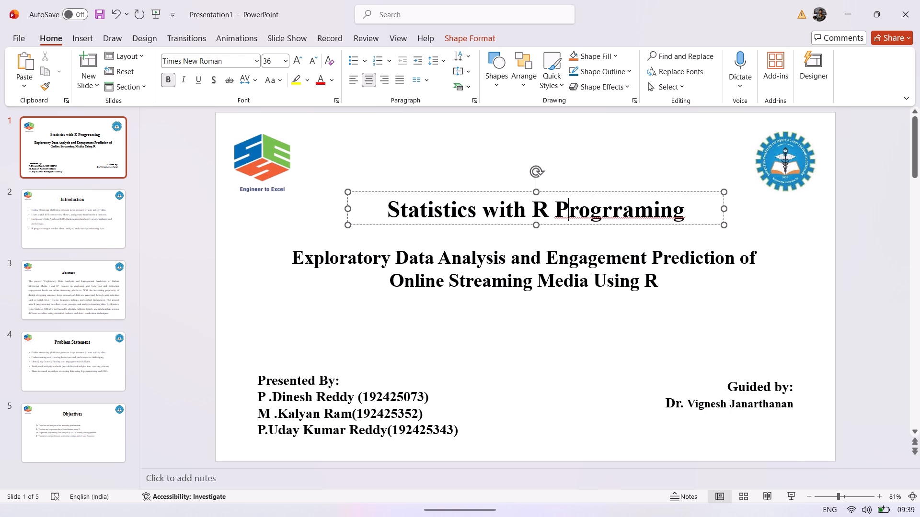
left_click_drag(563, 202, 649, 207)
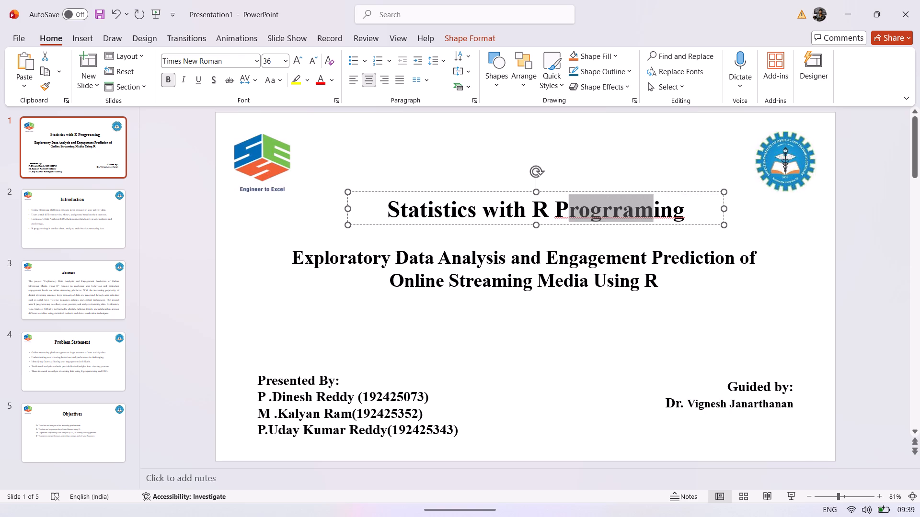
left_click_drag(649, 207, 681, 205)
right_click(681, 205)
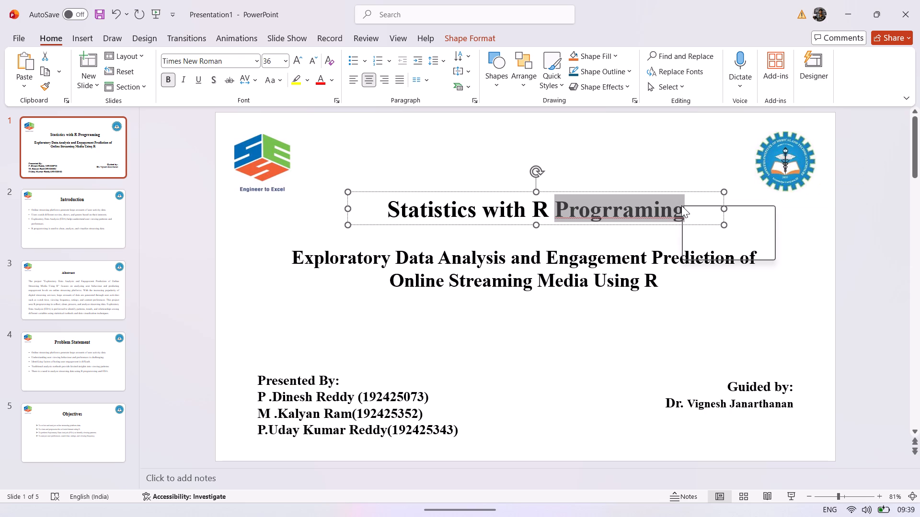
left_click(715, 210)
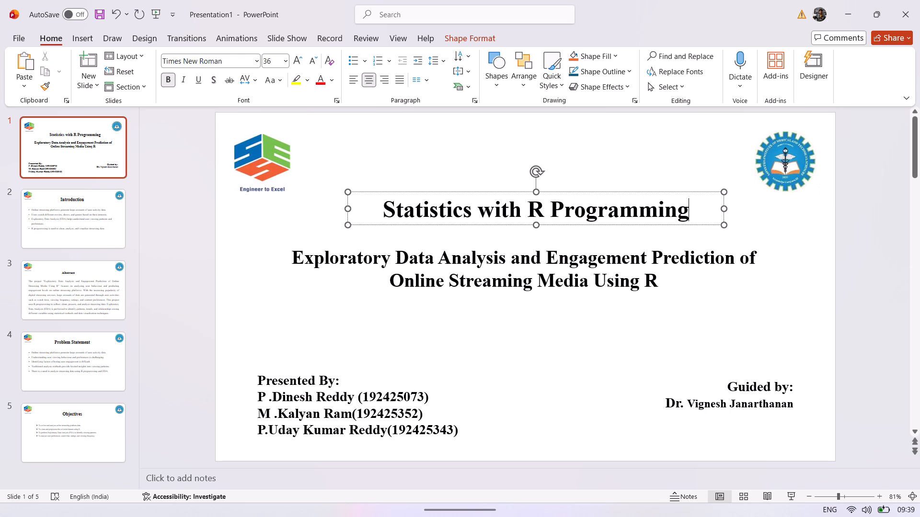
left_click(627, 175)
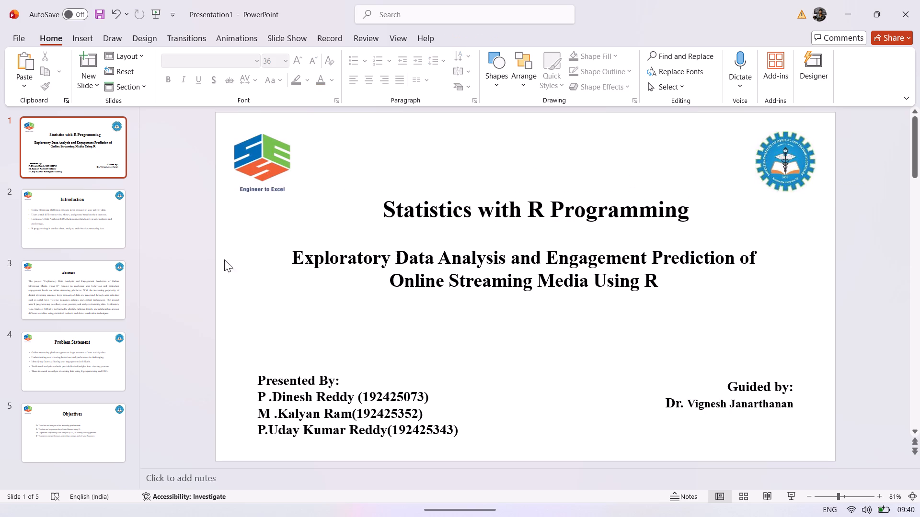
Set the bullet text on the Objectives slide to 24 pt, matching the Problem Statement slide's body text.
left_click(85, 220)
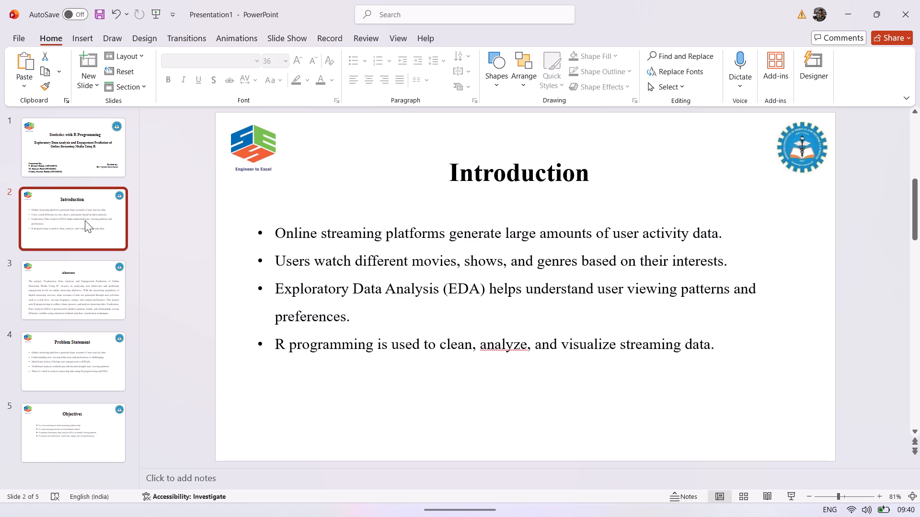
key("Down")
key("Down")
key("Down")
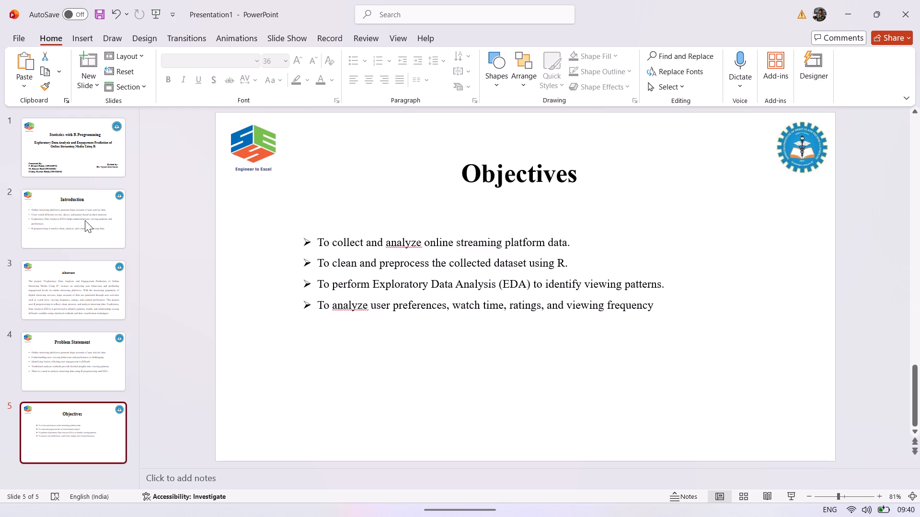
key("Down")
key("Up")
left_click(394, 303)
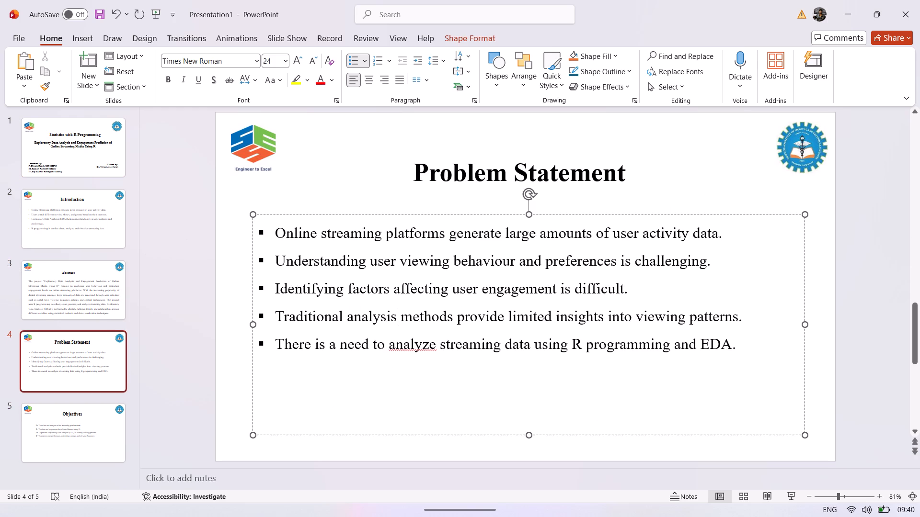
left_click(96, 405)
left_click(366, 297)
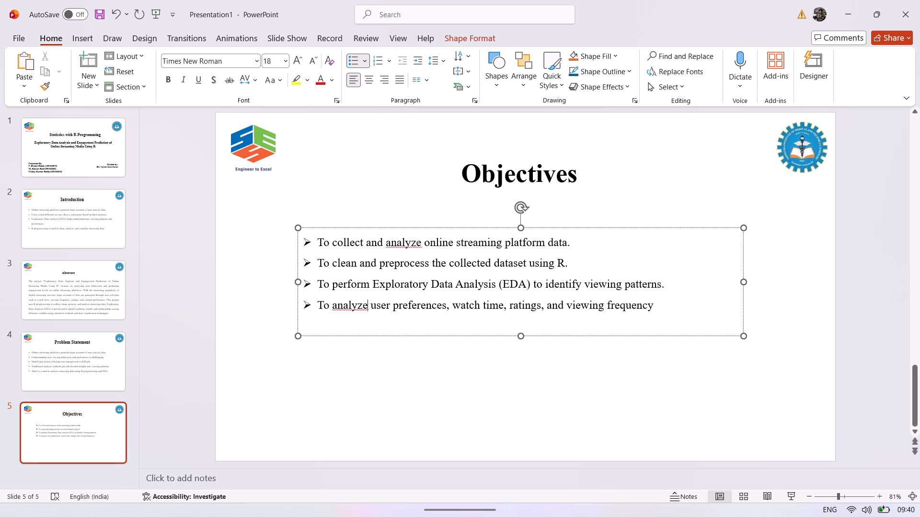
key("ctrl+a")
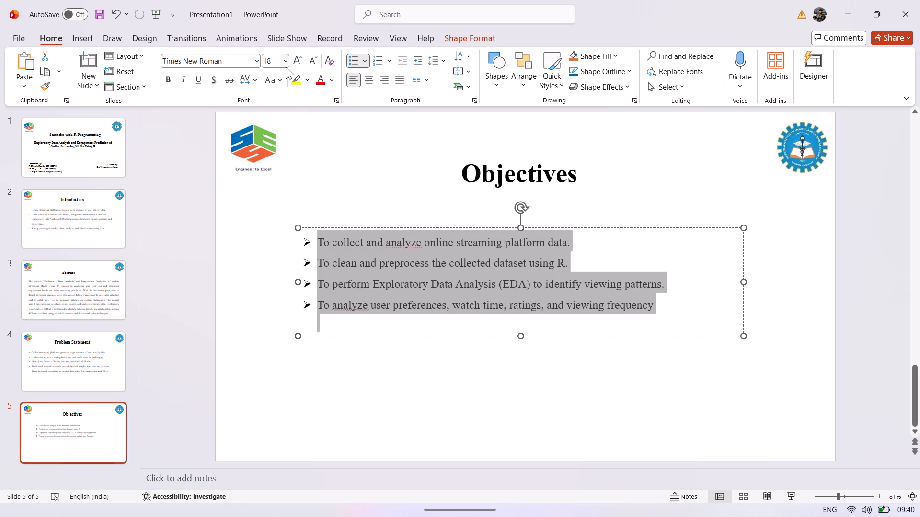
left_click(286, 63)
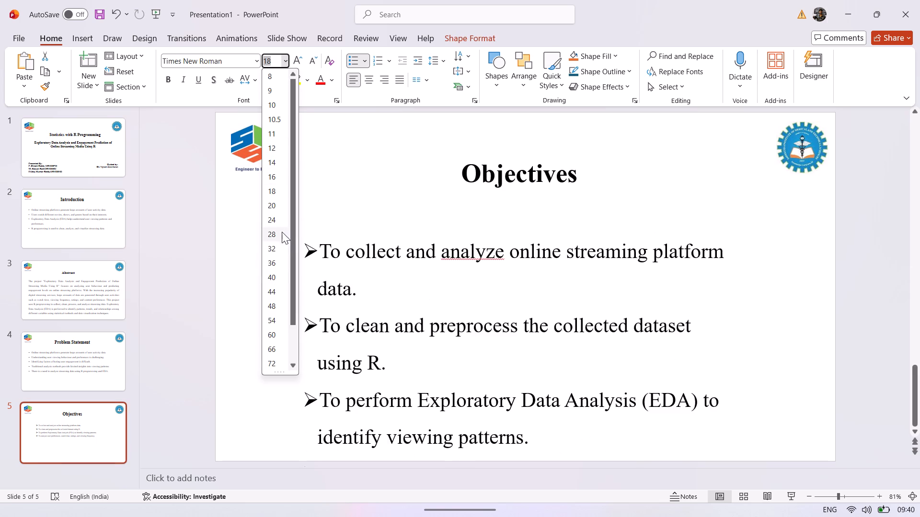
left_click(279, 222)
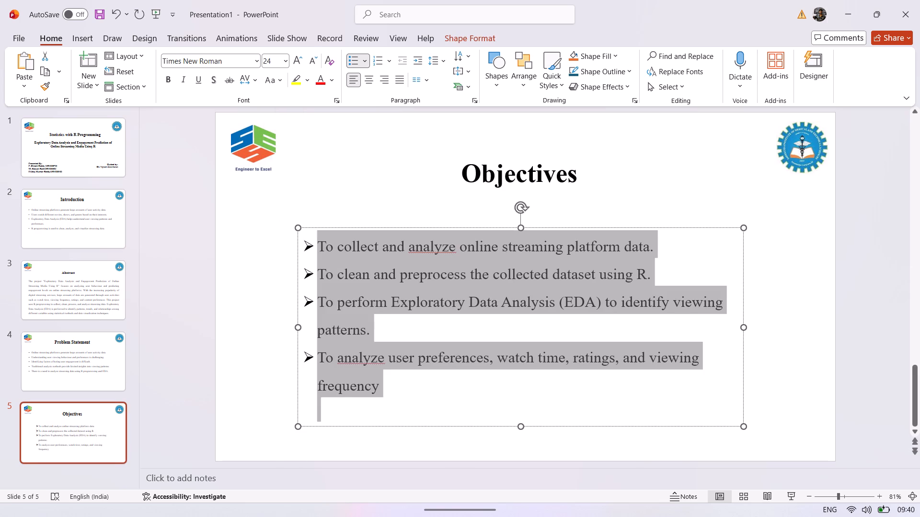
left_click(245, 276)
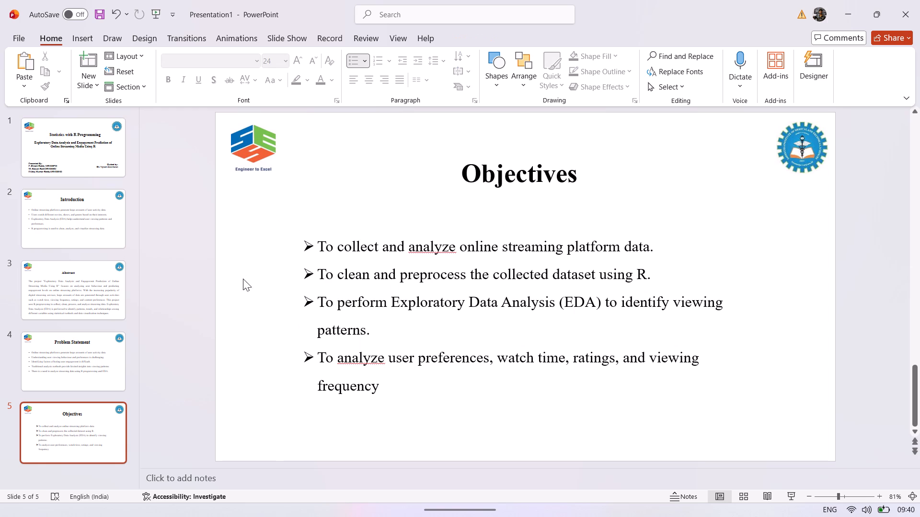
Narrow the bullet text box on the Problem Statement slide by moving both its left and right edges inward.
left_click(72, 378)
left_click(419, 328)
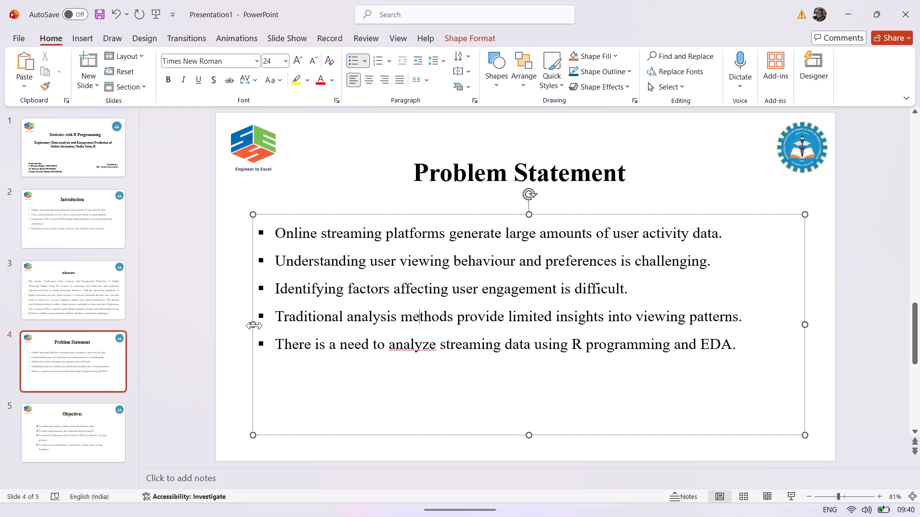
left_click_drag(254, 326, 279, 326)
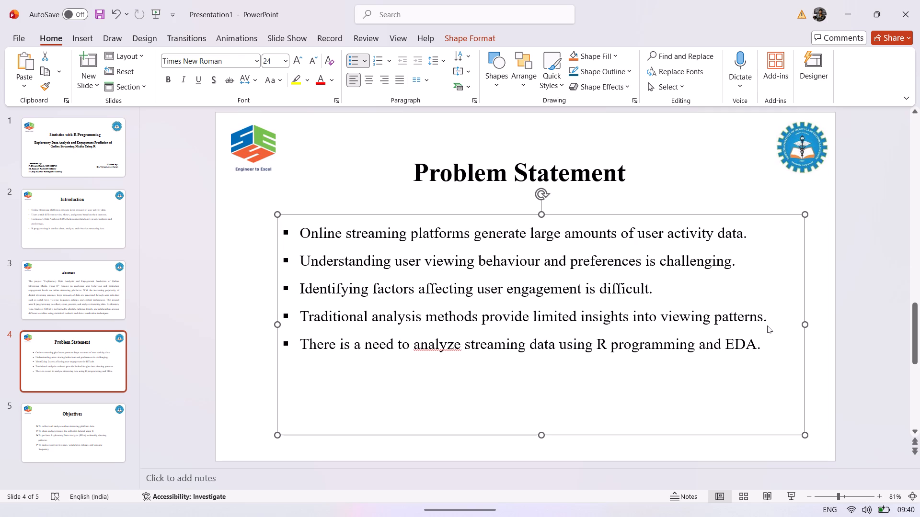
left_click_drag(805, 324, 754, 332)
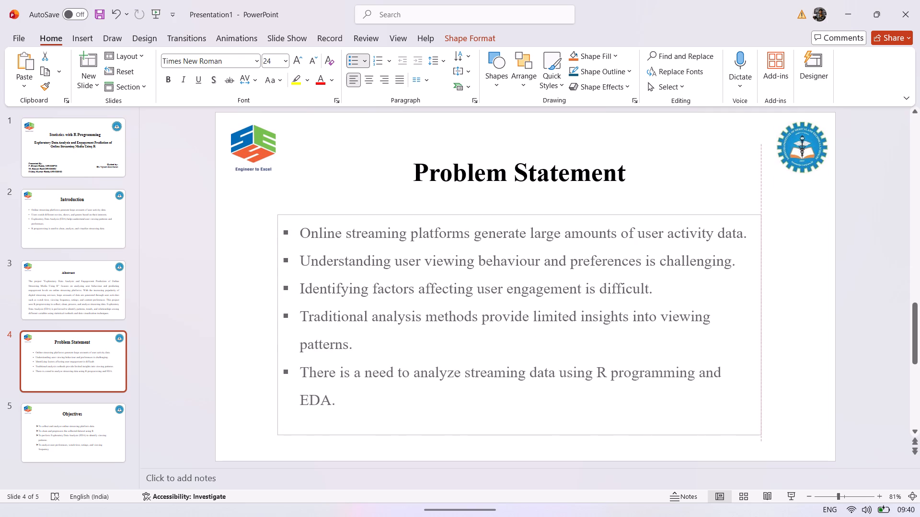
left_click_drag(754, 332, 738, 331)
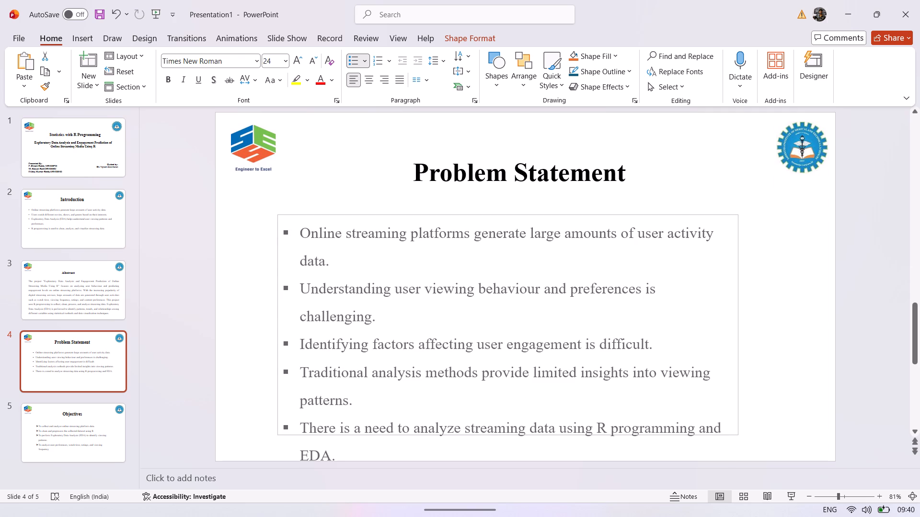
left_click_drag(738, 331, 741, 330)
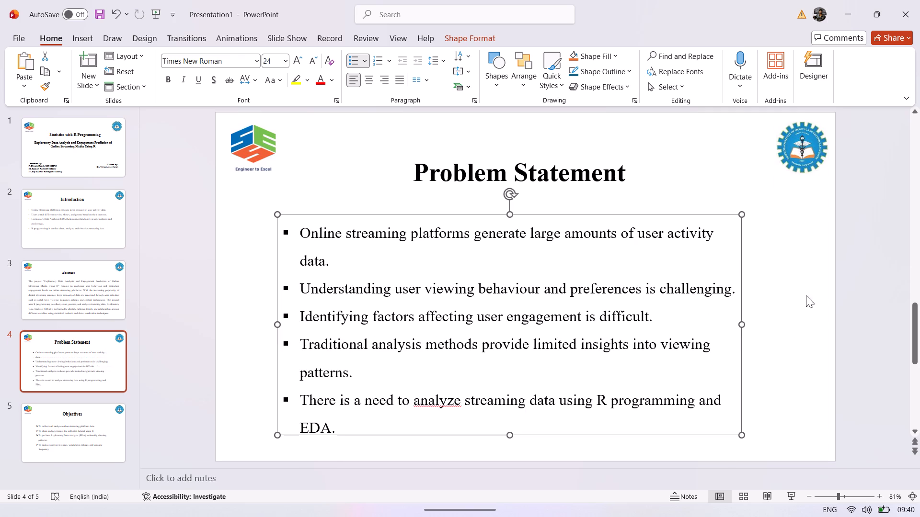
left_click(815, 293)
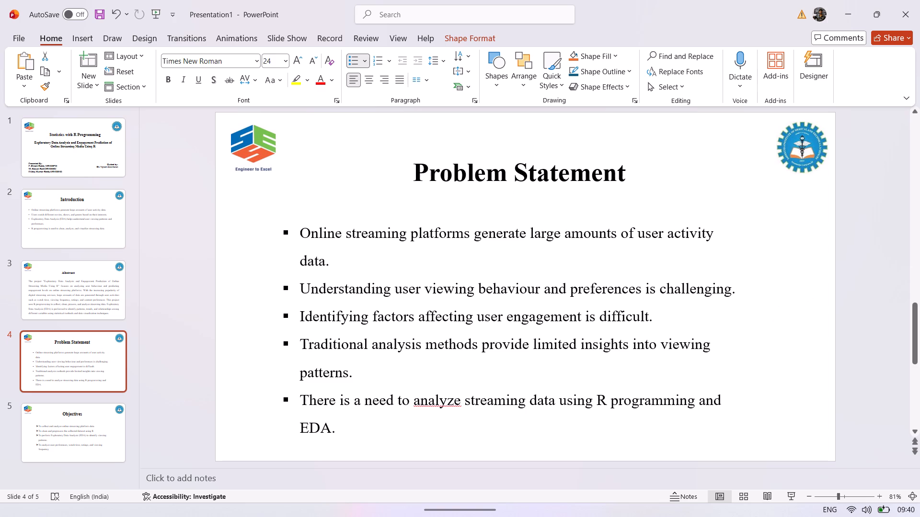
Delete the second presenter's name on the title slide, leaving the register number in parentheses in place.
left_click(99, 313)
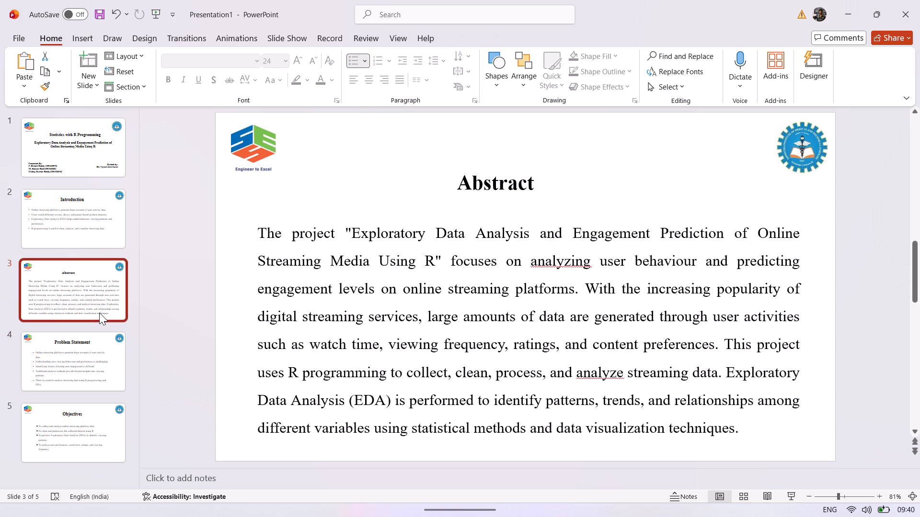
key("Up")
key("Up")
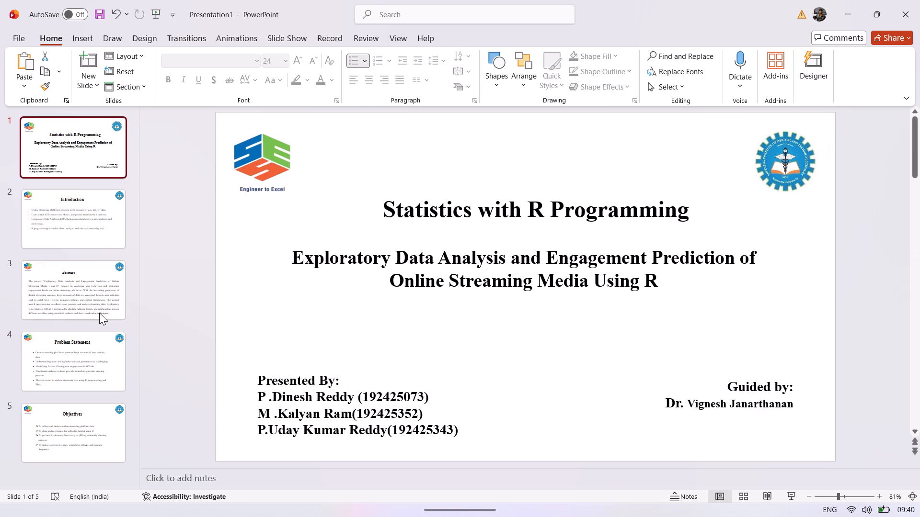
left_click(304, 407)
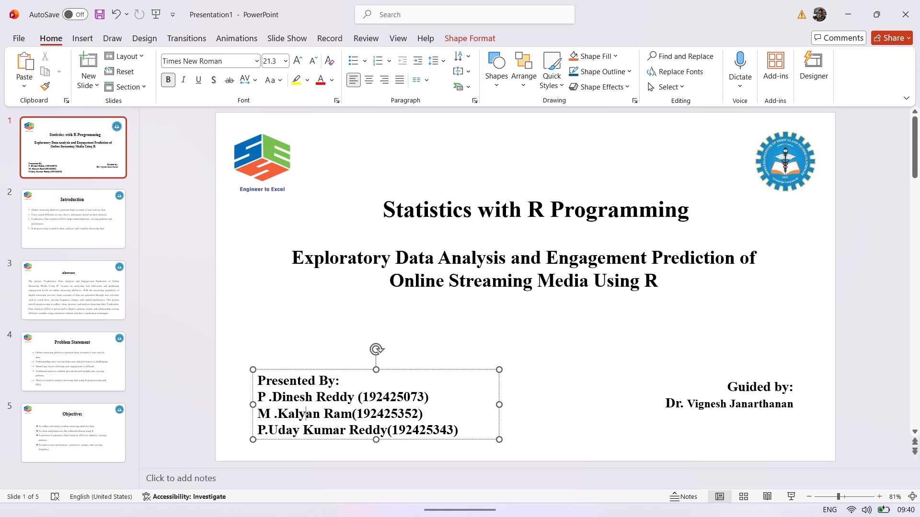
left_click(350, 413)
key("BackSpace")
key("BackSpace")
key("BackSpace")
key("BackSpace")
key("BackSpace")
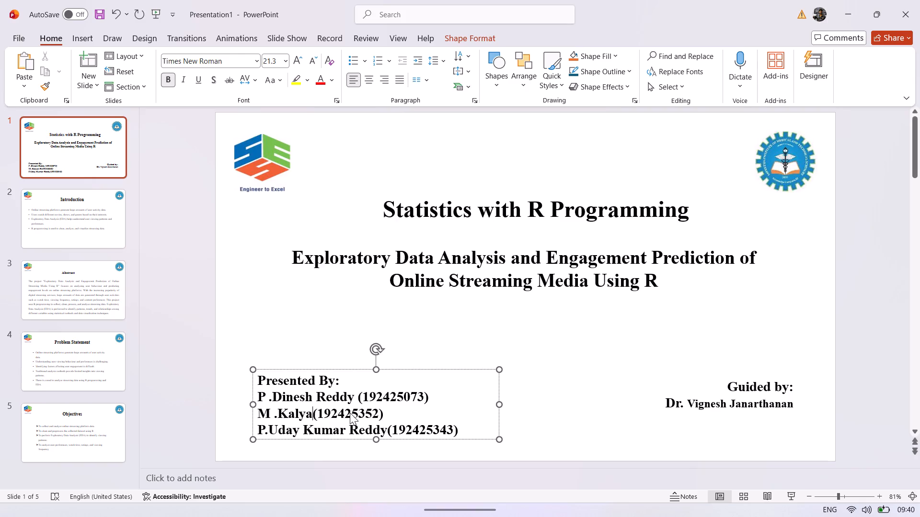
key("BackSpace")
key("BackSpace")
key("BackSpace")
key("BackSpace")
key("BackSpace")
key("BackSpace")
key("BackSpace")
key("BackSpace")
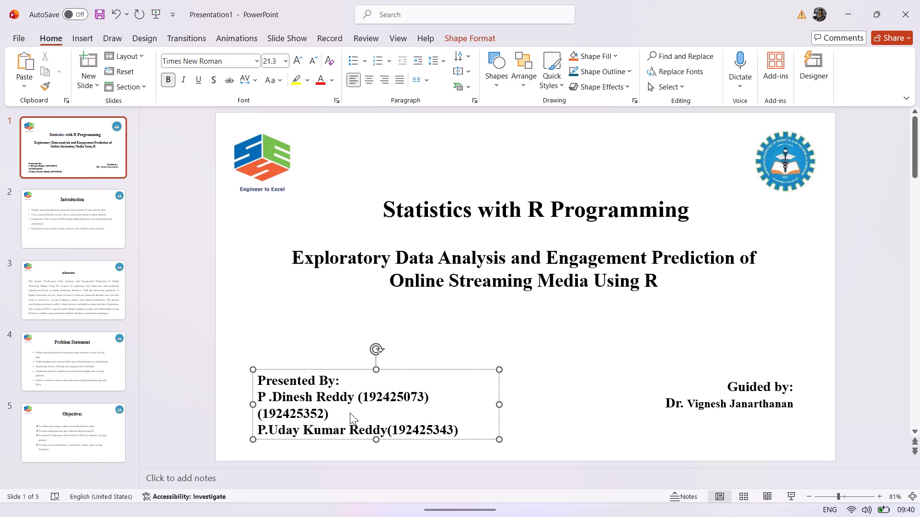
Copy the second group 10 member's name from the capstone spreadsheet in Chrome into the second presenter line on PowerPoint's title slide.
key("alt+Tab")
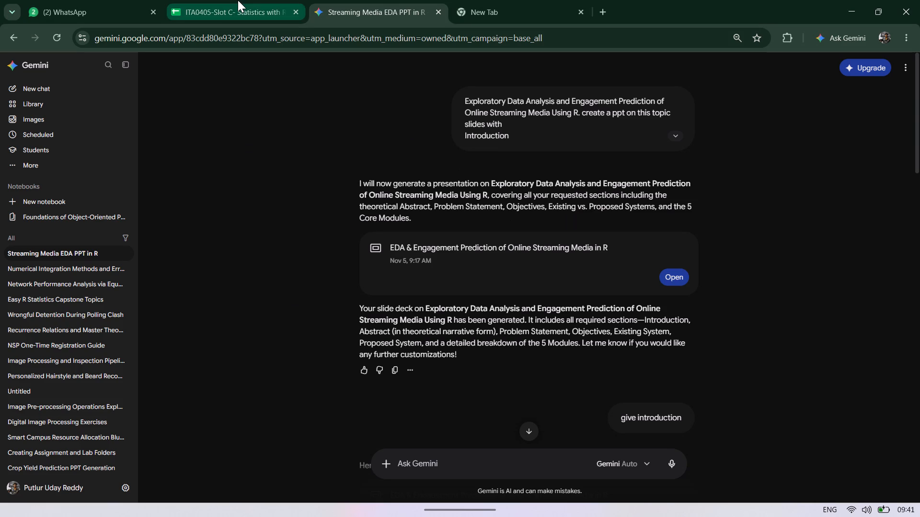
left_click(238, 0)
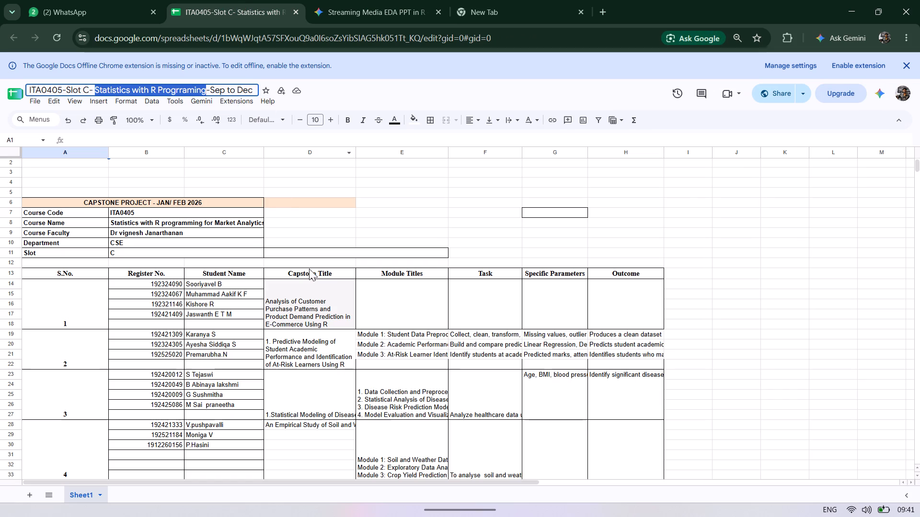
scroll(330, 326, "down", 9)
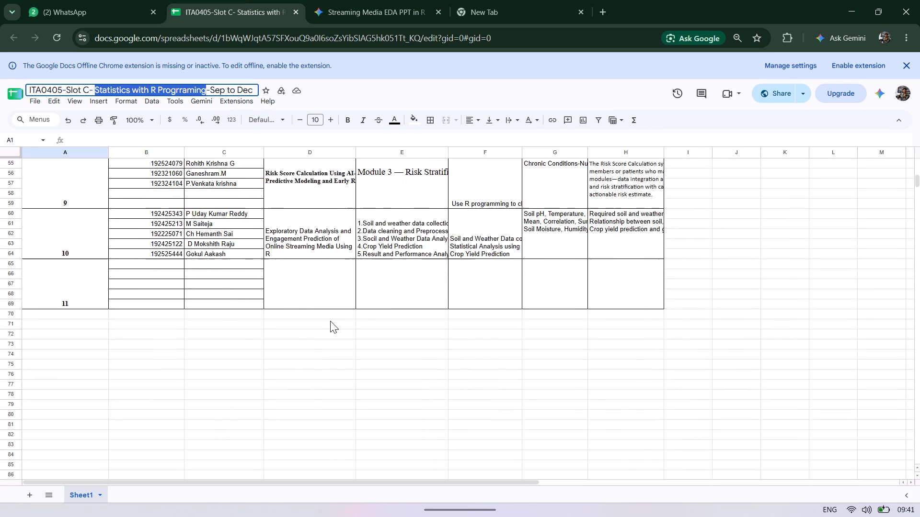
scroll(330, 321, "down", 1)
scroll(330, 321, "up", 2)
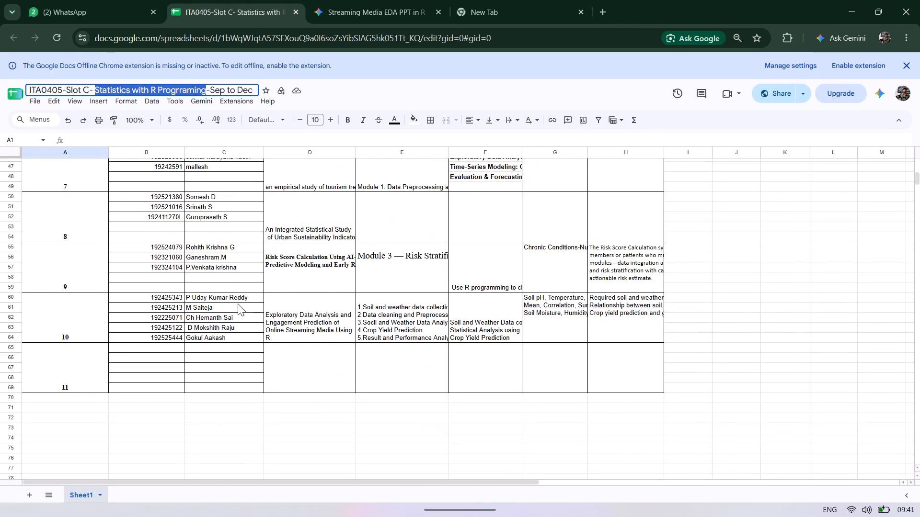
left_click(238, 303)
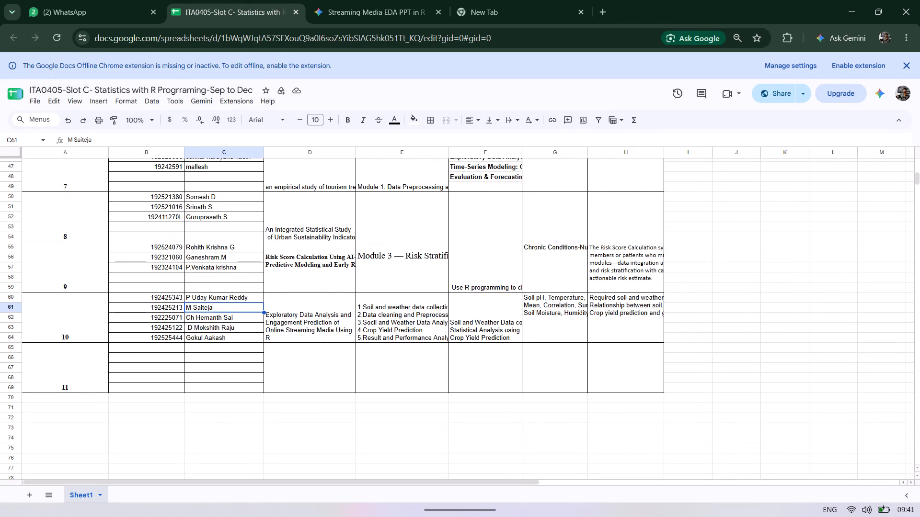
triple_click(134, 139)
left_click(134, 139)
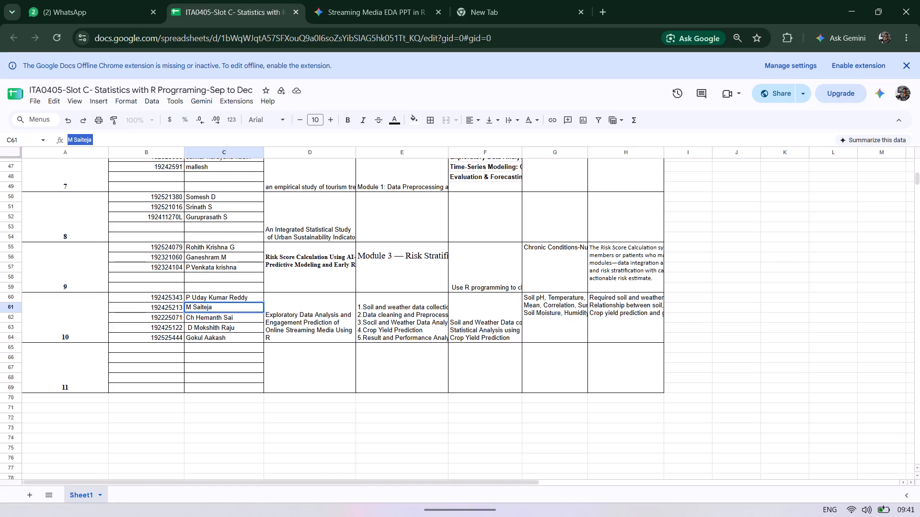
key("ctrl+c")
key("alt+Tab")
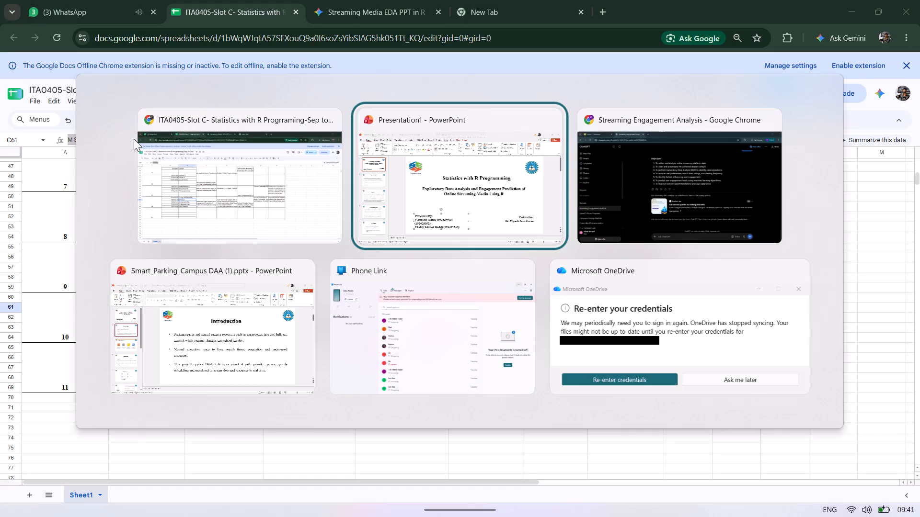
key("ctrl+v")
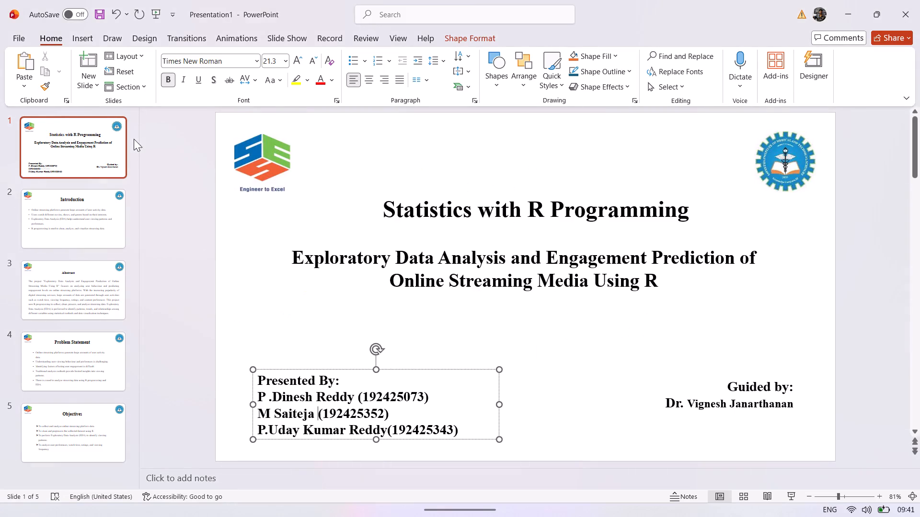
Replace the second presenter's register number on the title slide with that member's register number copied from the capstone spreadsheet in Chrome.
key("alt+Tab")
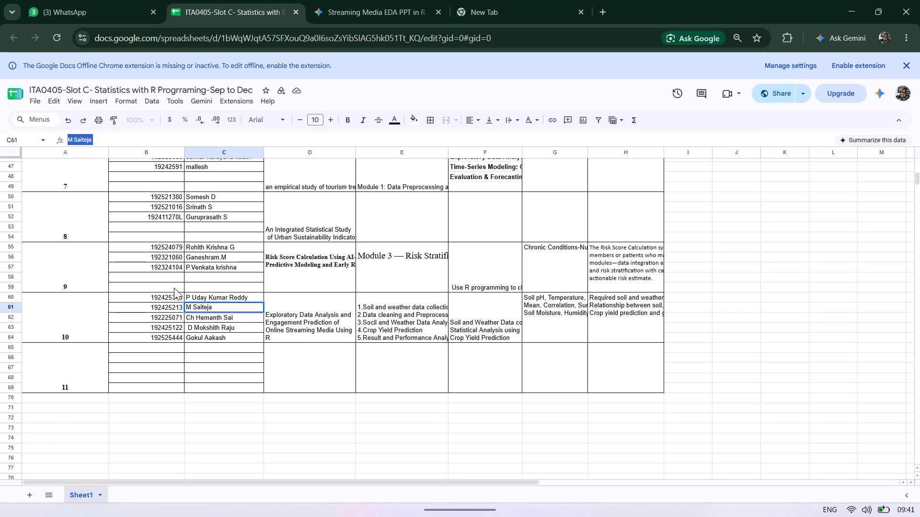
left_click(175, 304)
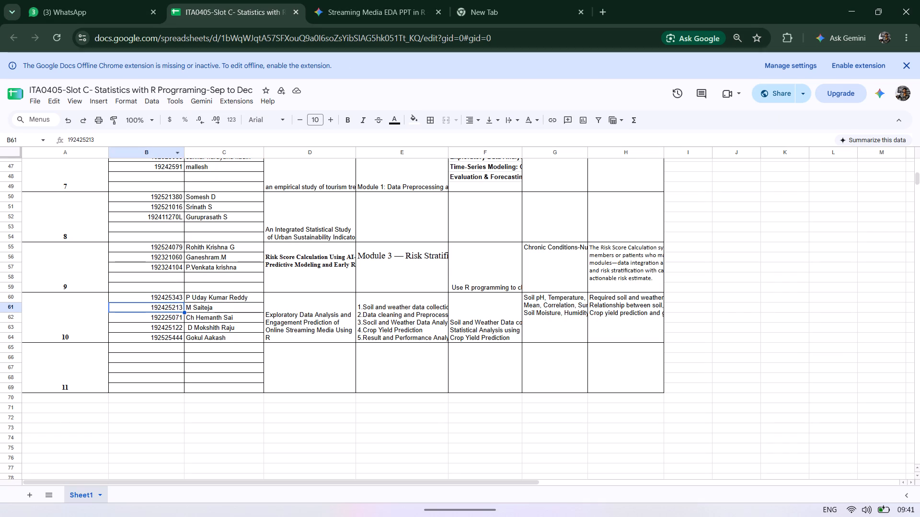
double_click(147, 138)
triple_click(147, 138)
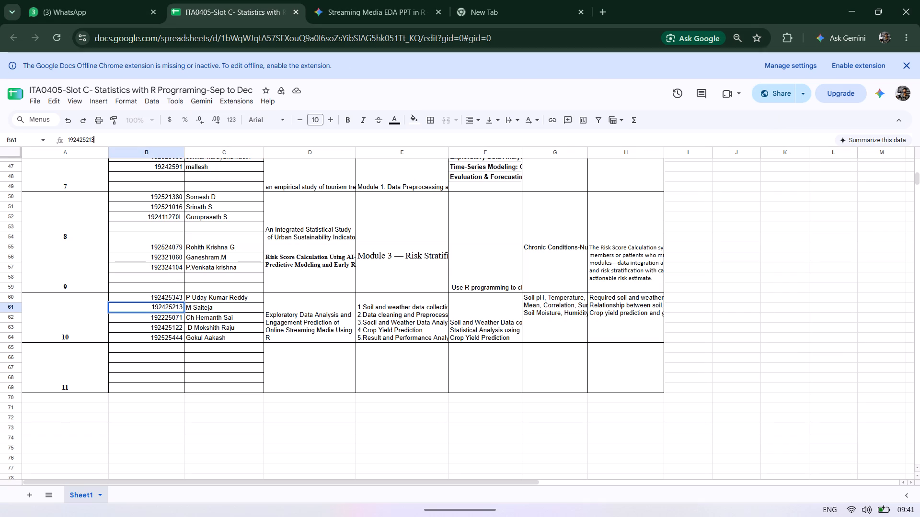
triple_click(147, 136)
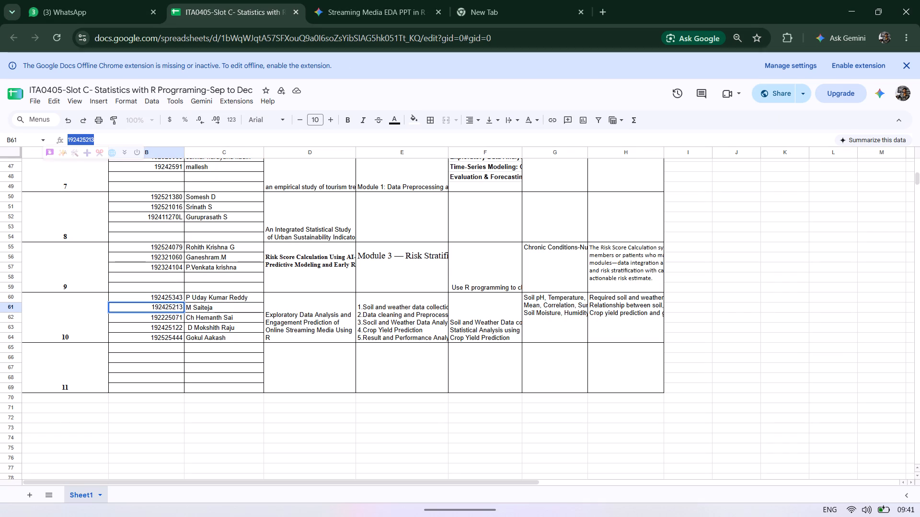
key("ctrl+c")
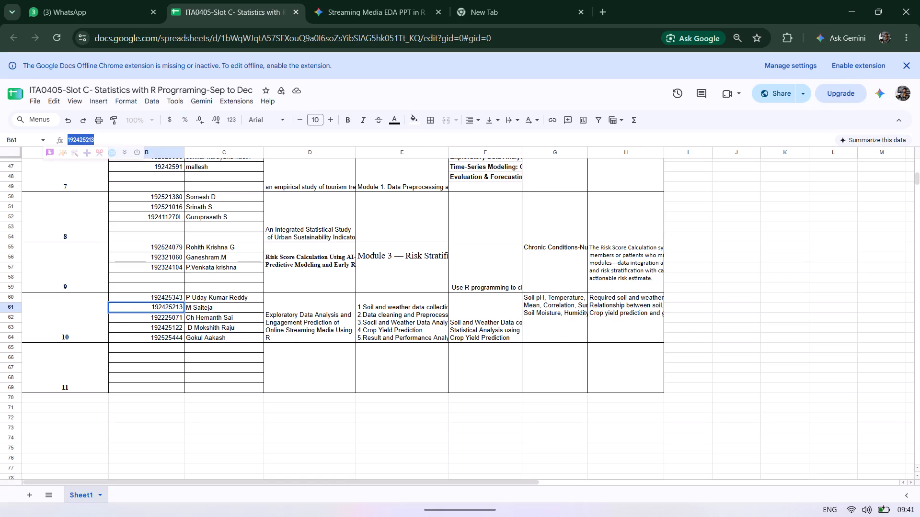
key("alt+Tab")
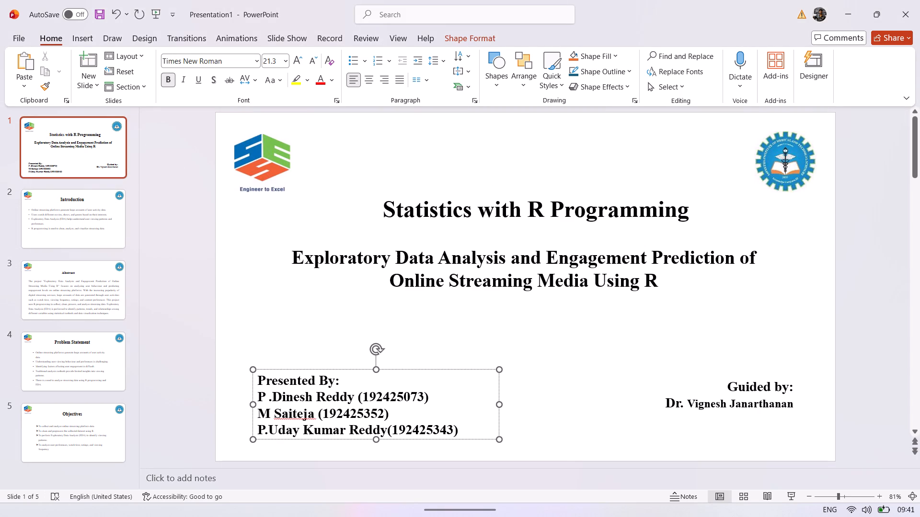
left_click_drag(325, 412, 379, 412)
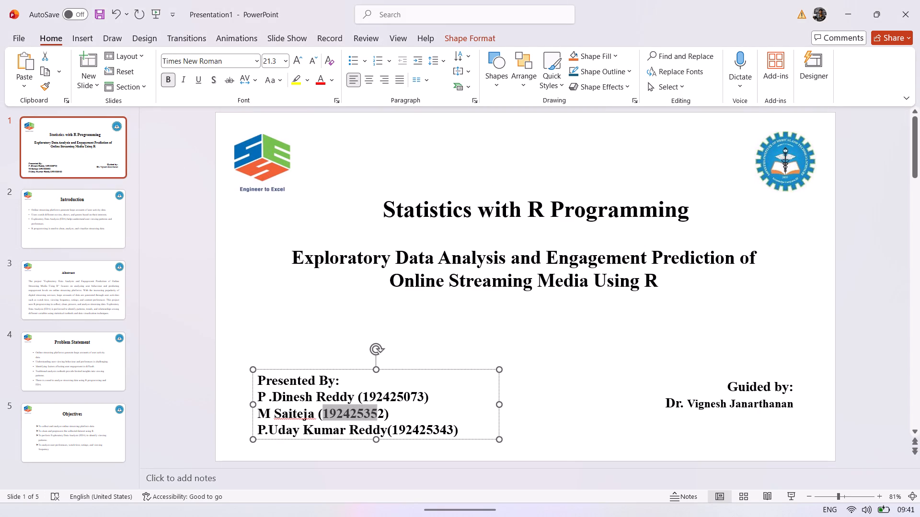
left_click_drag(379, 412, 381, 412)
key("ctrl+v")
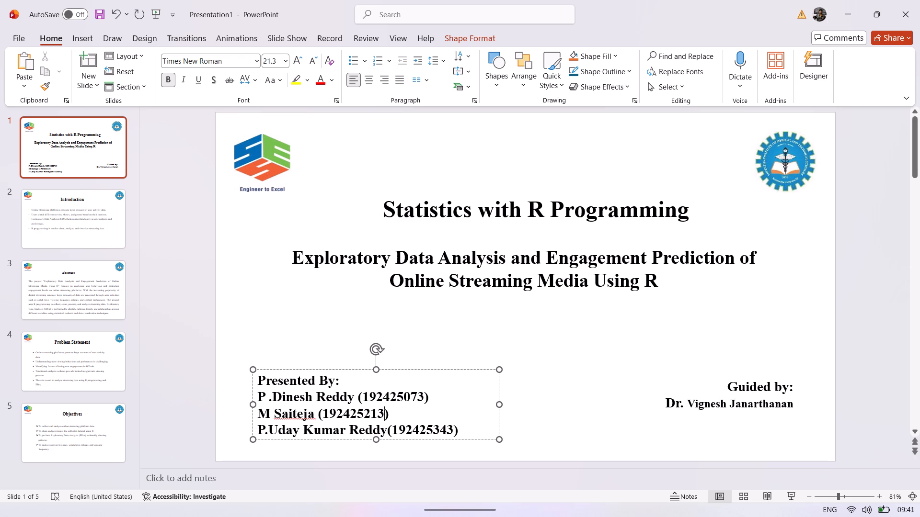
Delete the first presenter's name on the title slide, leaving the register number in parentheses in place.
left_click(298, 414)
key("Up")
left_click(354, 398)
key("BackSpace")
key("BackSpace")
key("BackSpace")
key("BackSpace")
key("BackSpace")
key("BackSpace")
key("BackSpace")
key("BackSpace")
key("BackSpace")
key("BackSpace")
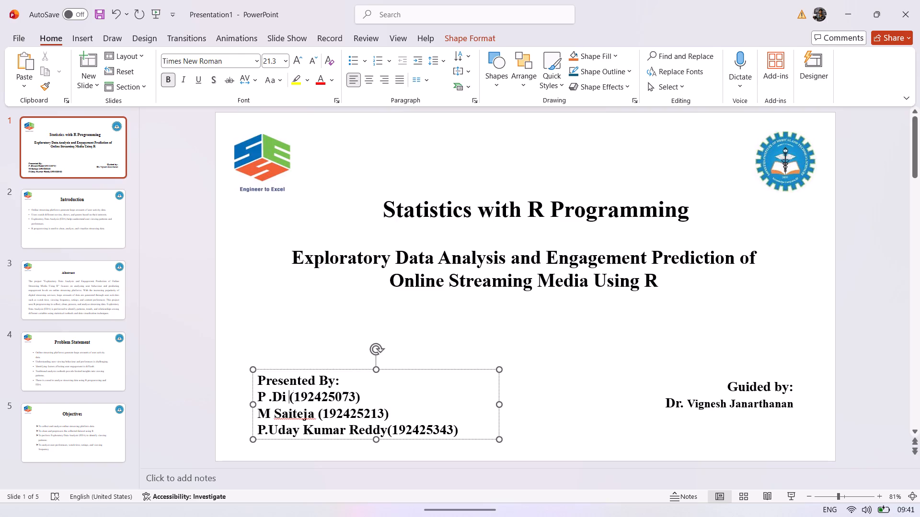
key("BackSpace")
key("BackSpace")
key("BackSpace")
key("BackSpace")
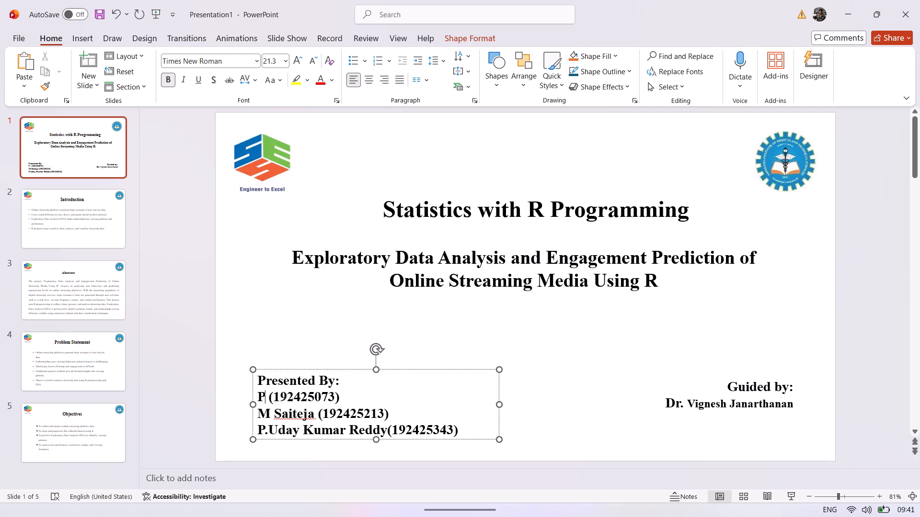
key("BackSpace")
Copy the third group 10 member's name from the capstone spreadsheet in Chrome into the first presenter line on PowerPoint's title slide.
key("alt+Tab")
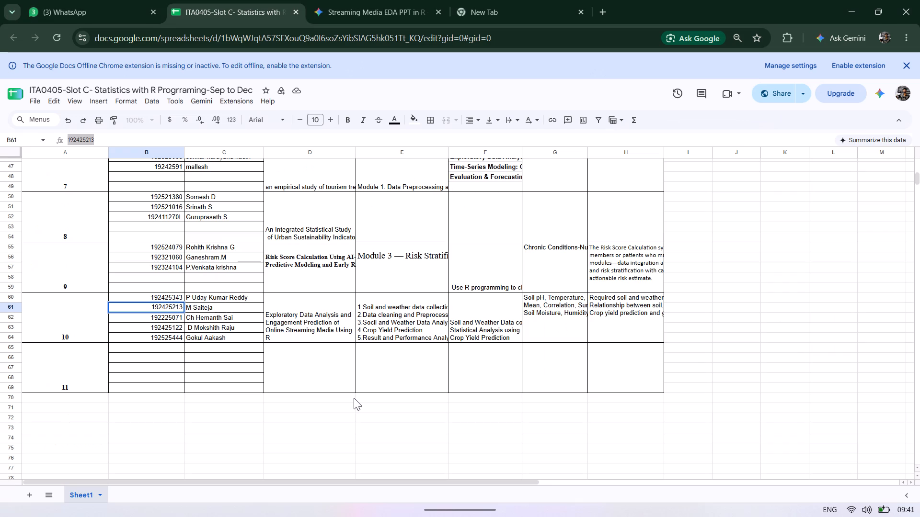
left_click(226, 315)
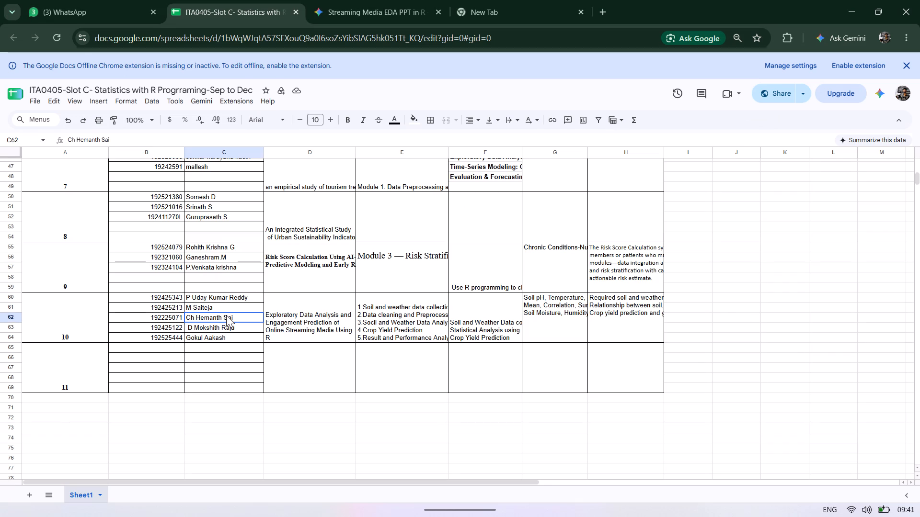
triple_click(172, 136)
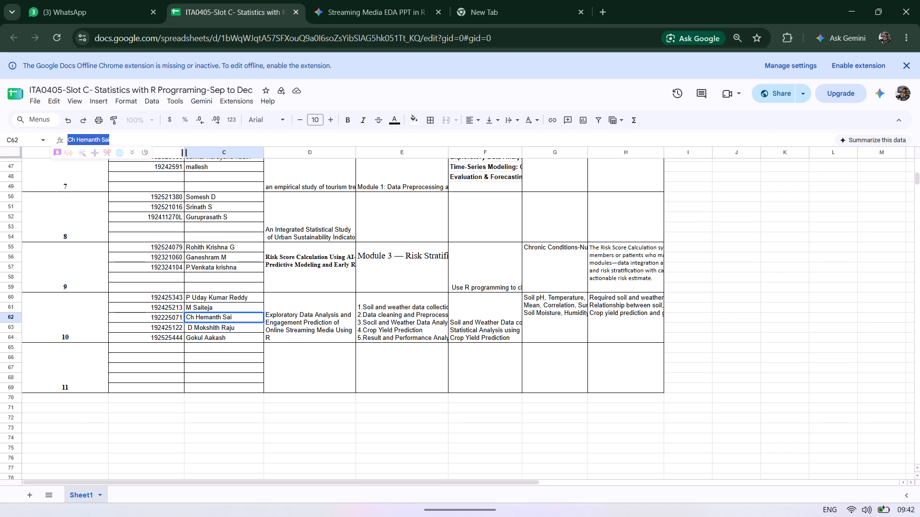
key("ctrl+c")
key("alt+Tab")
key("ctrl+v")
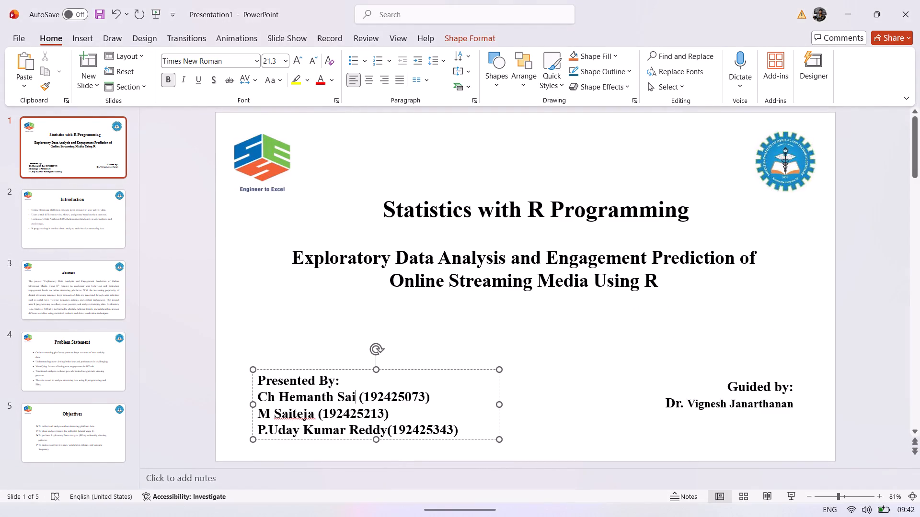
Replace the first presenter's register number on the title slide with the third group 10 member's number from the capstone spreadsheet in Chrome.
left_click_drag(364, 393, 419, 393)
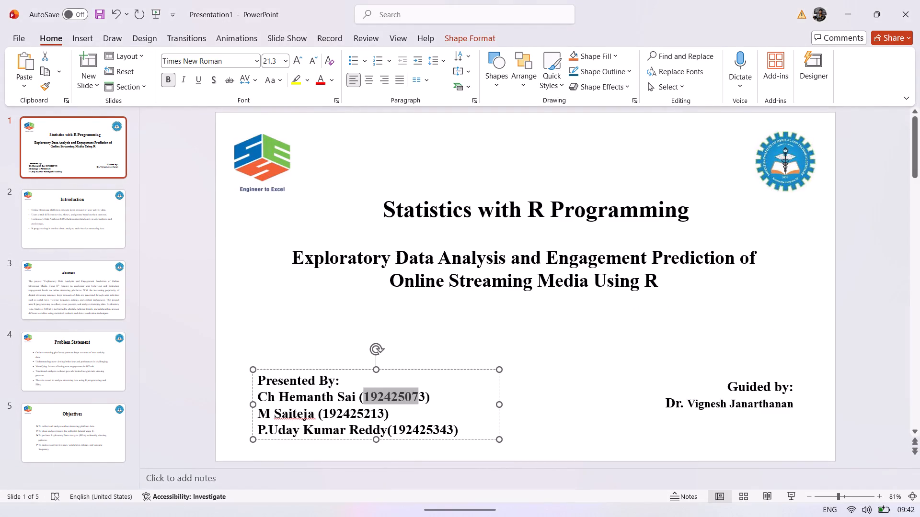
left_click_drag(419, 393, 422, 393)
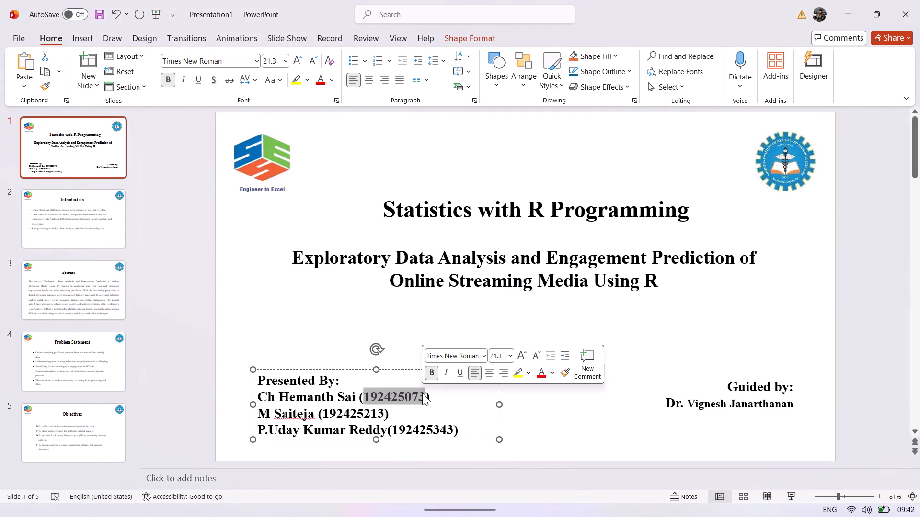
key("alt+Tab")
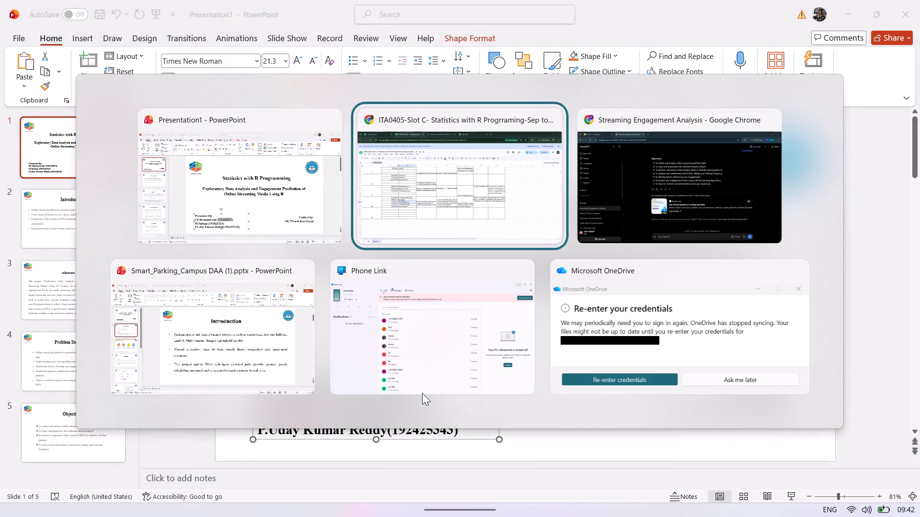
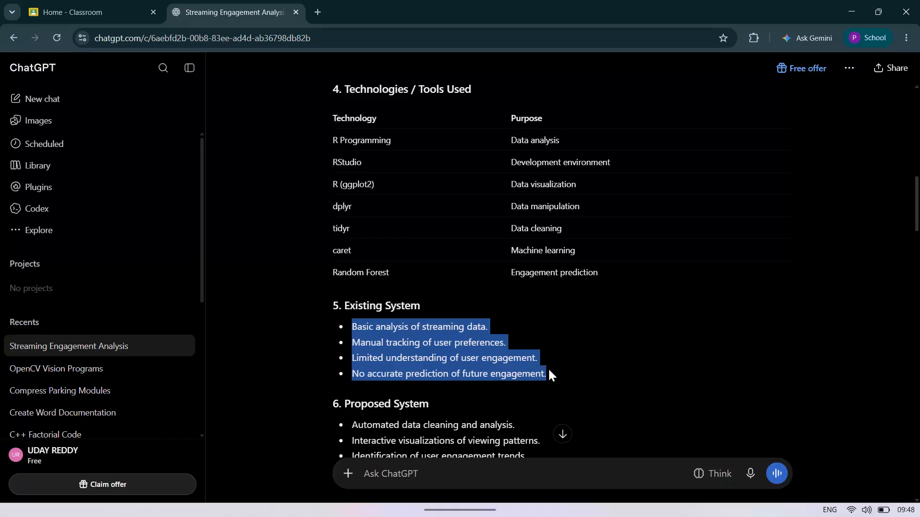
Copy the four Existing System points from the ChatGPT answer in Chrome into the text box on PowerPoint's Existing System slide.
key("ctrl+c")
key("alt+Tab")
key("ctrl+v")
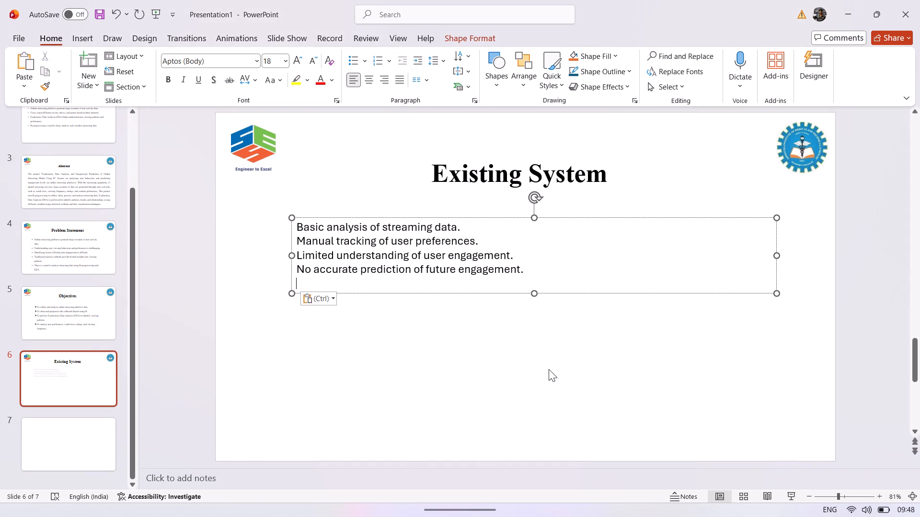
Justify the four pasted points on the Existing System slide and set their line spacing to 1.5.
key("ctrl+a")
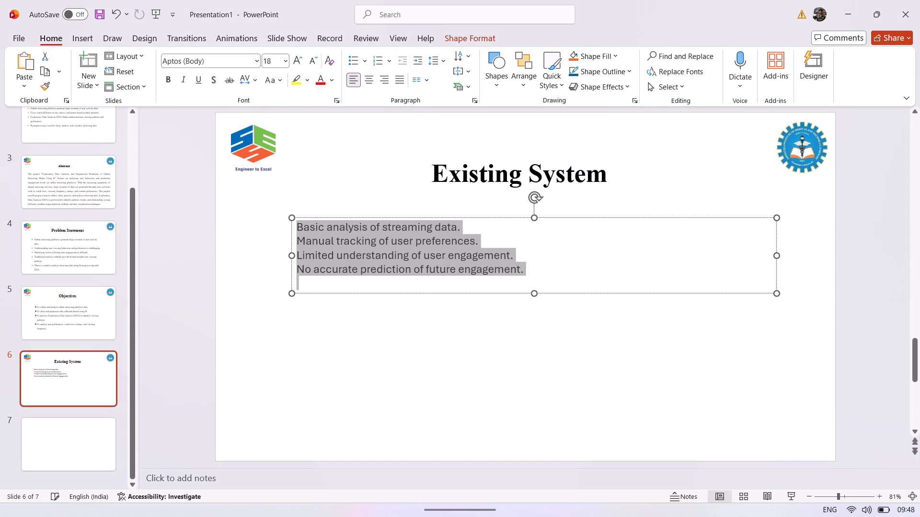
left_click(393, 78)
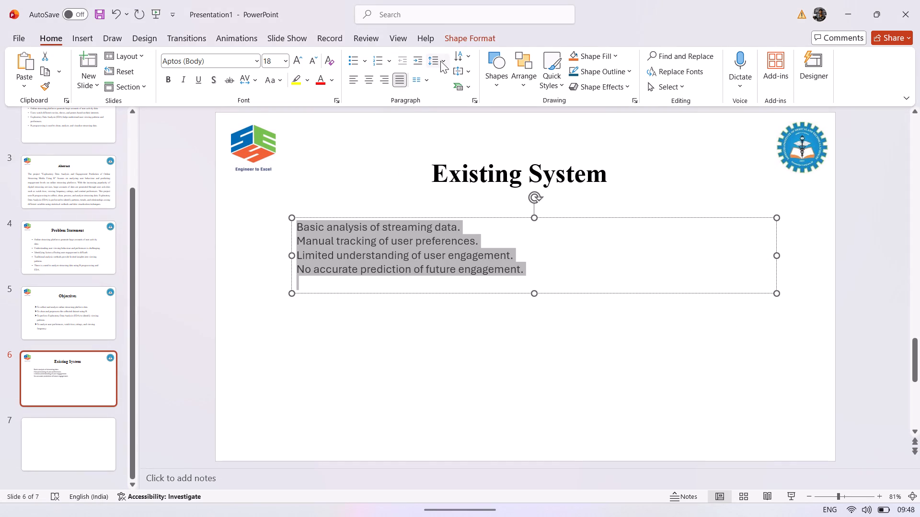
left_click(442, 61)
left_click(454, 89)
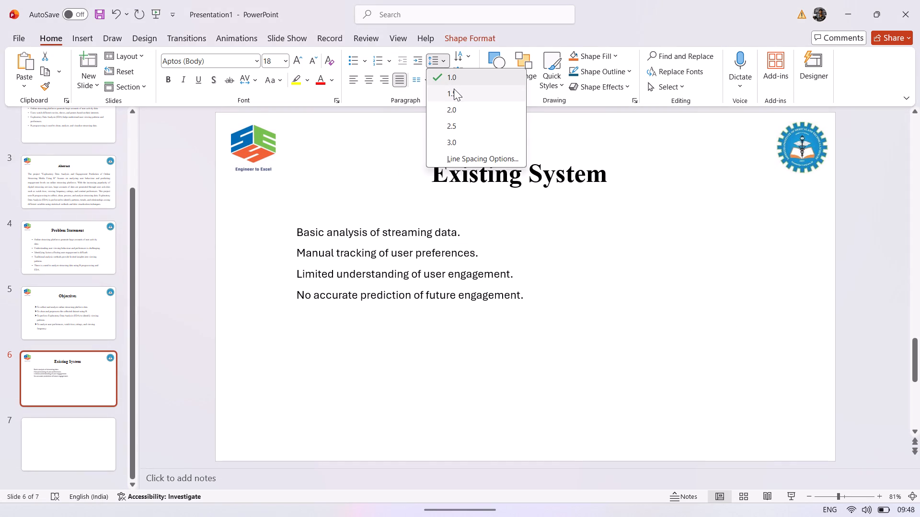
Apply arrow bullets to the four points on the Existing System slide.
left_click(367, 63)
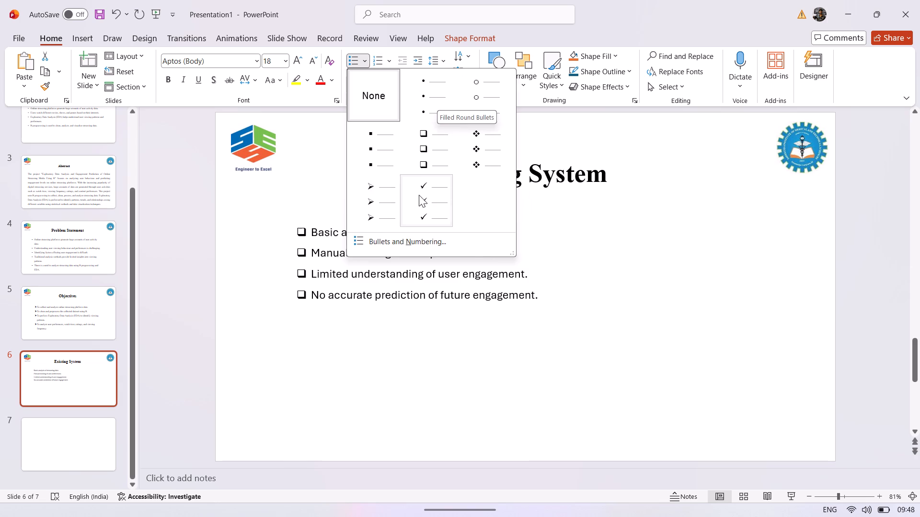
left_click(392, 201)
left_click(434, 380)
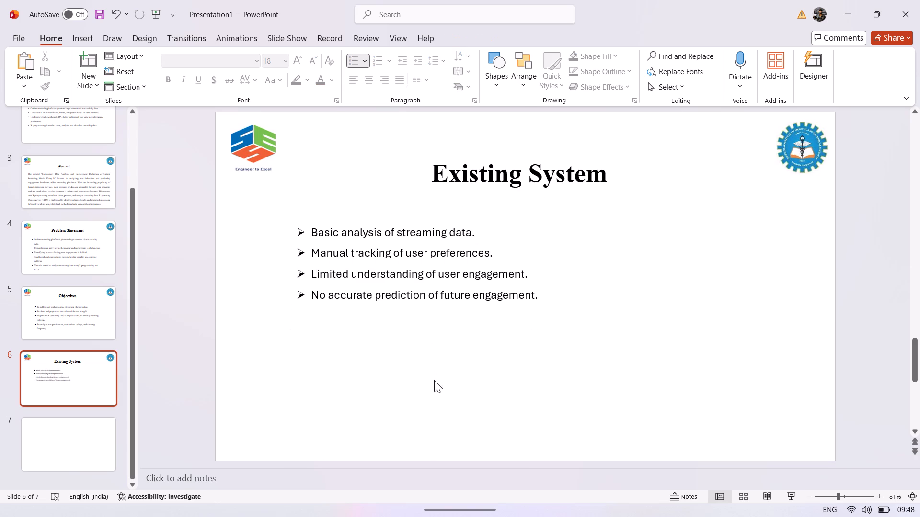
Set the font of the Existing System slide's bulleted points to Times New Roman, matching the Objectives slide.
left_click(63, 463)
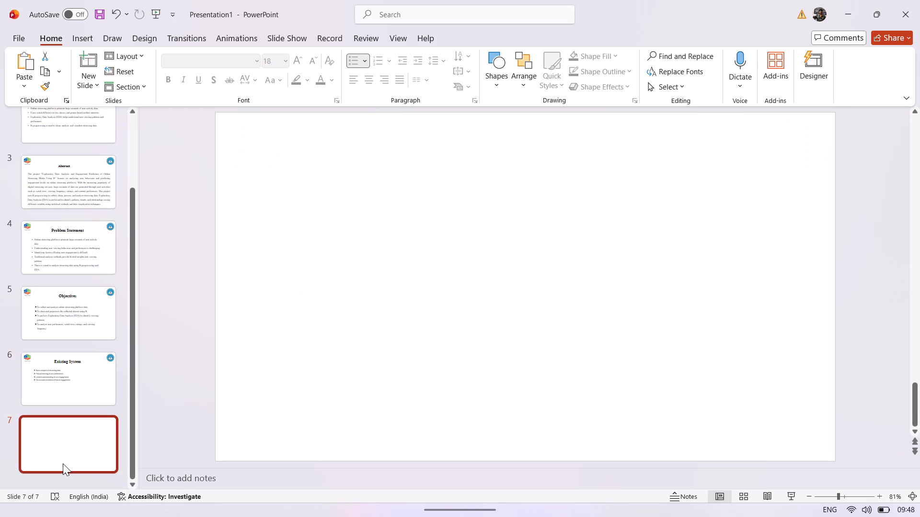
left_click(87, 398)
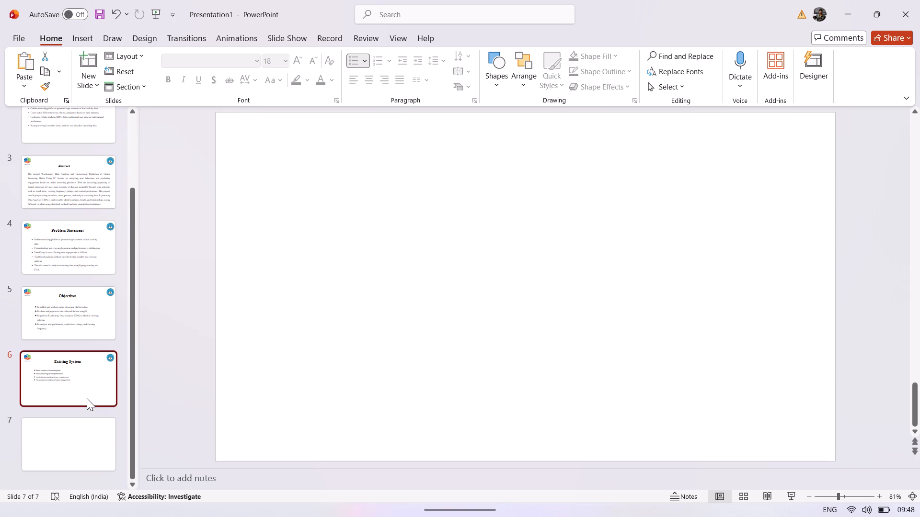
key("Up")
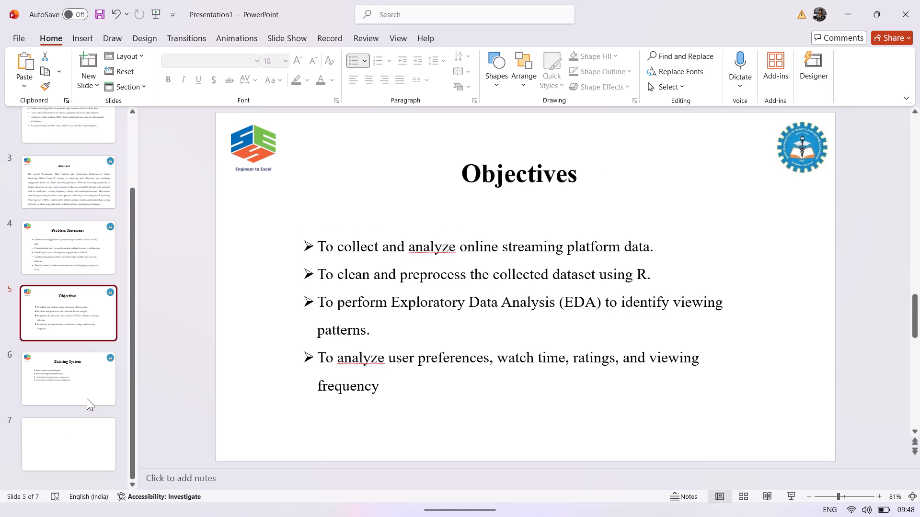
key("Down")
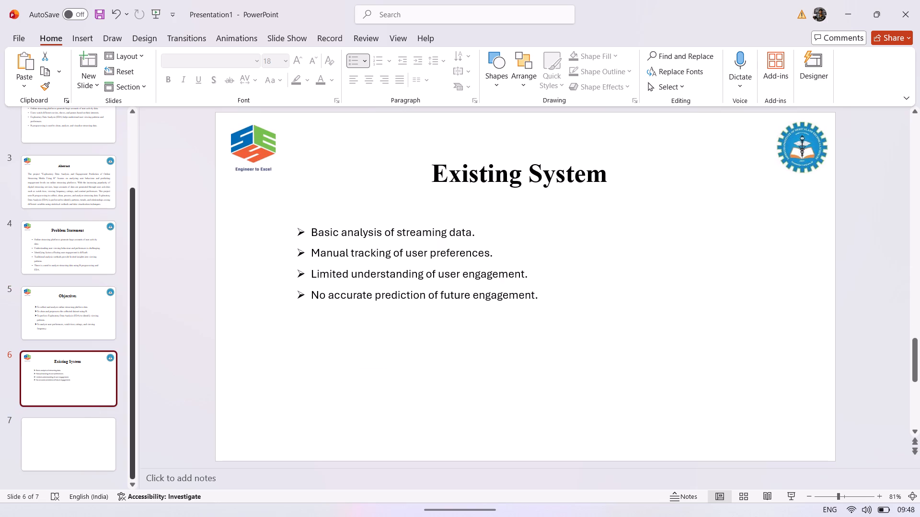
left_click(394, 267)
key("ctrl+a")
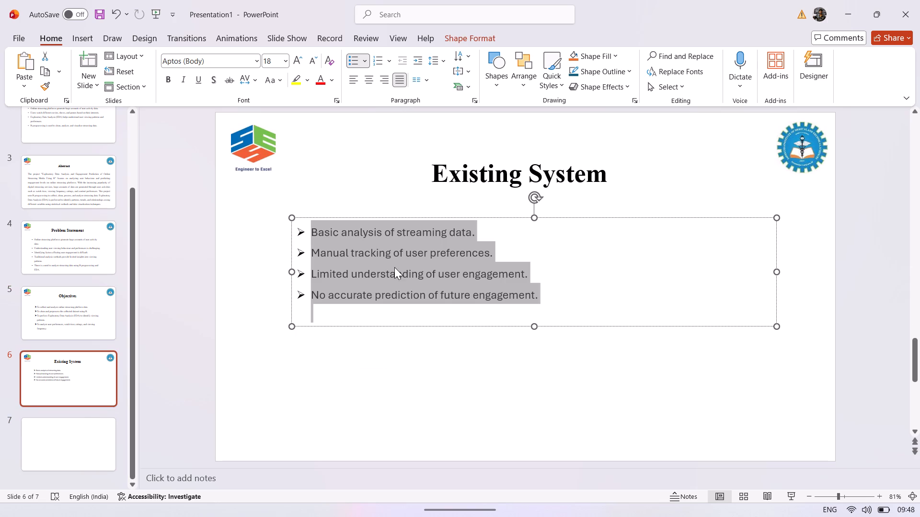
left_click(257, 61)
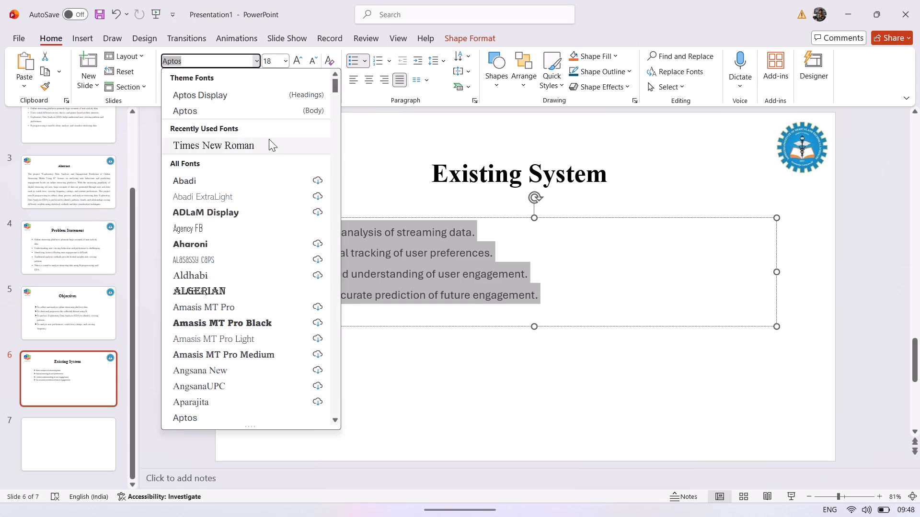
left_click(270, 144)
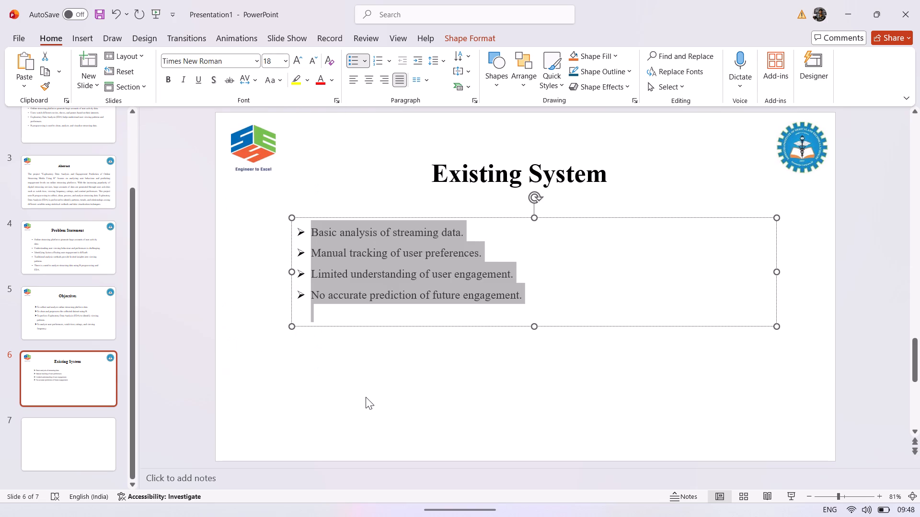
left_click(371, 401)
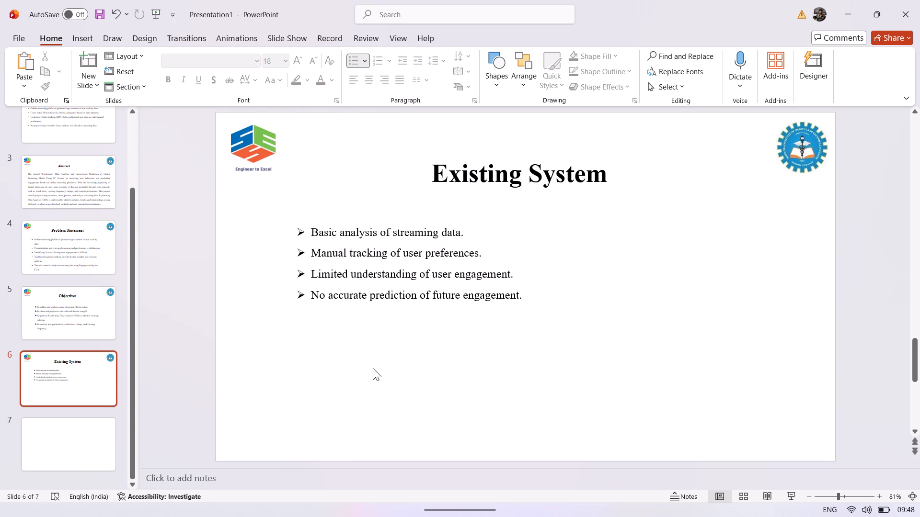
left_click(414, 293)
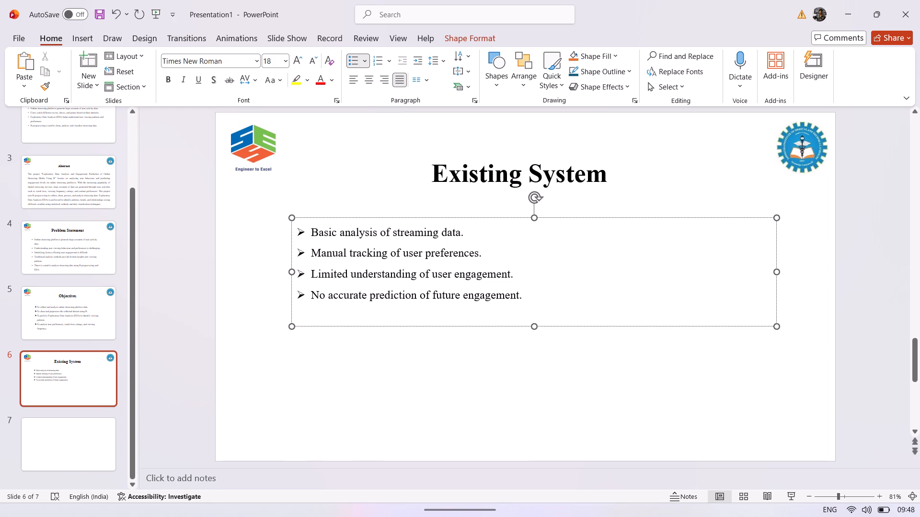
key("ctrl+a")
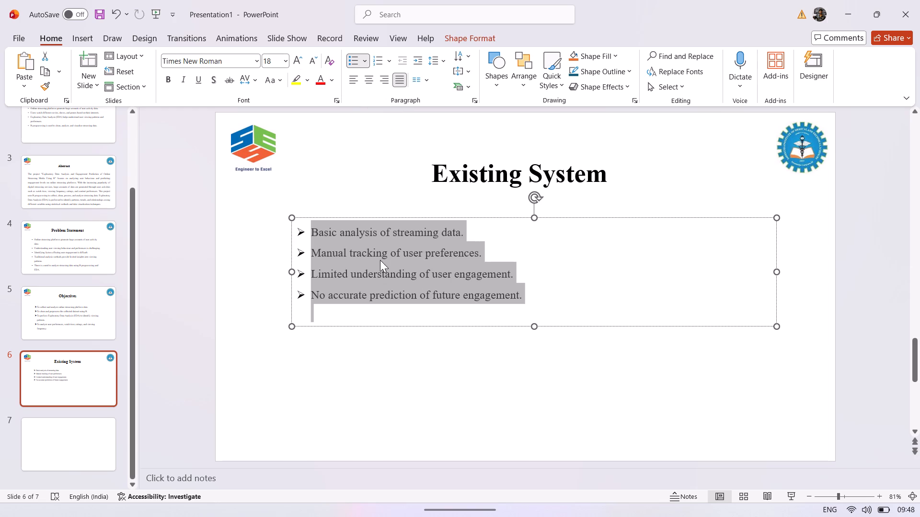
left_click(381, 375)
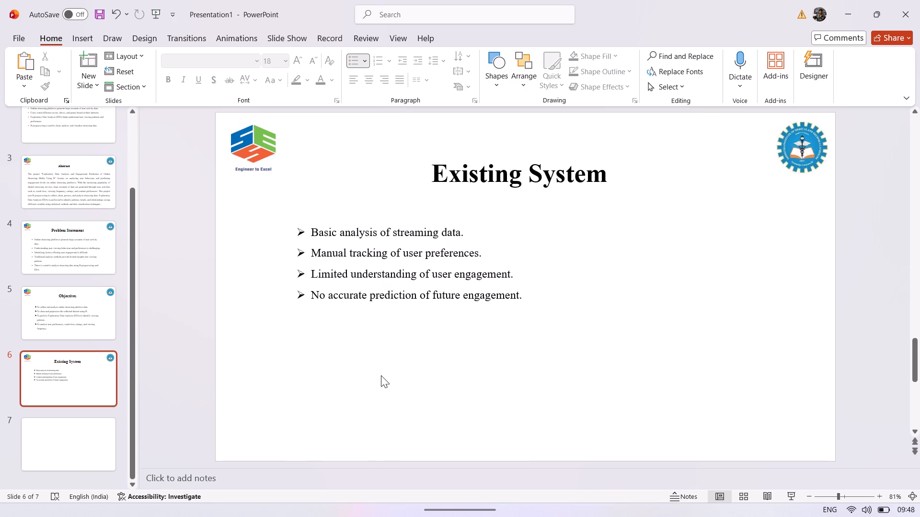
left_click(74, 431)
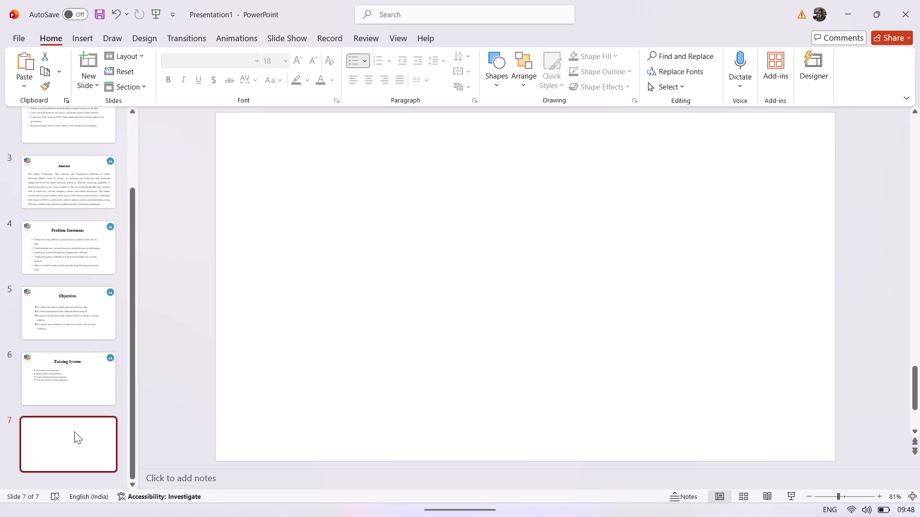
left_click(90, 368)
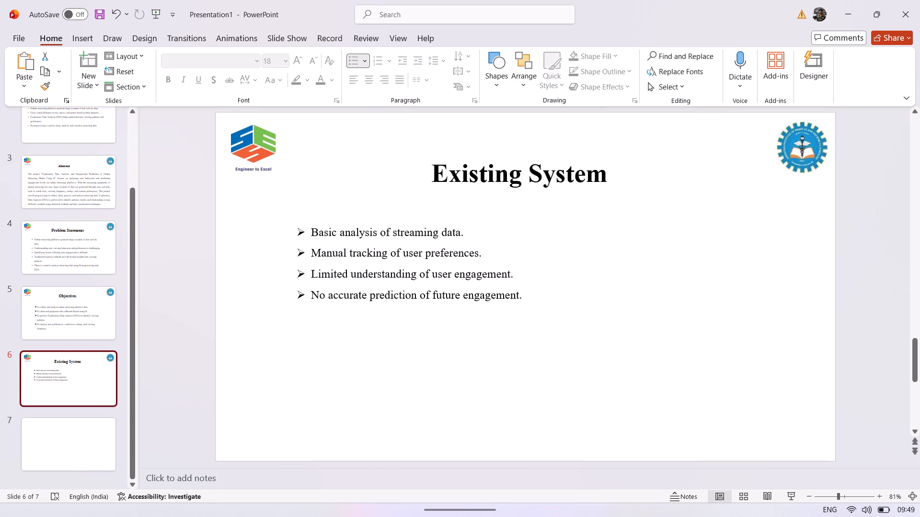
Shift the bulleted text box on the Existing System slide slightly right and down beneath the title.
left_click(429, 287)
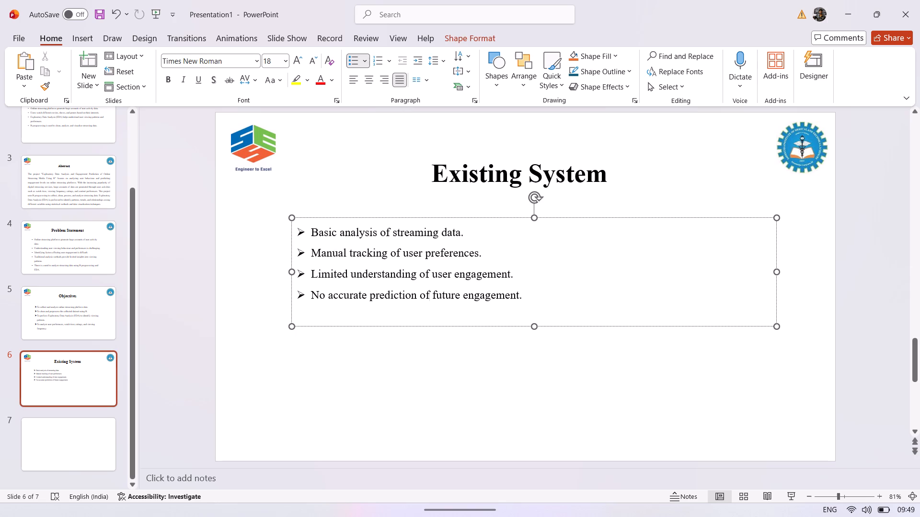
left_click_drag(510, 216, 518, 223)
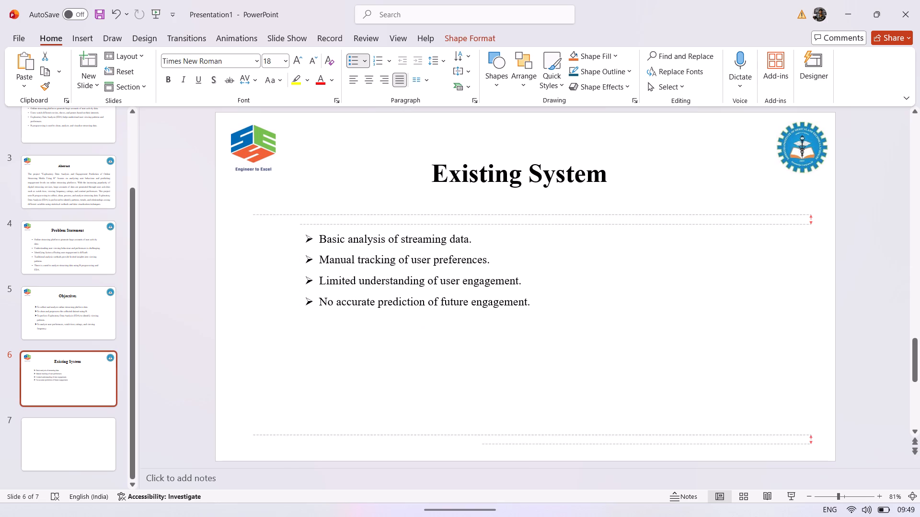
left_click_drag(518, 223, 518, 220)
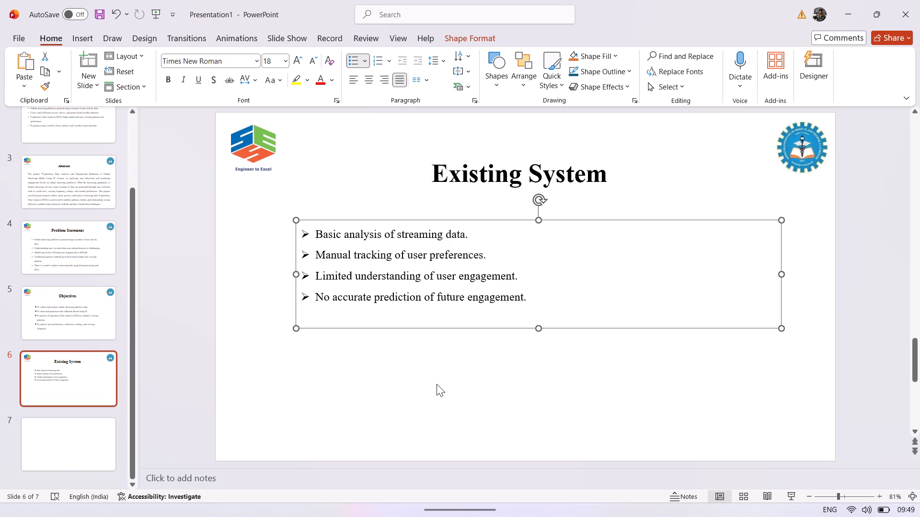
left_click(437, 384)
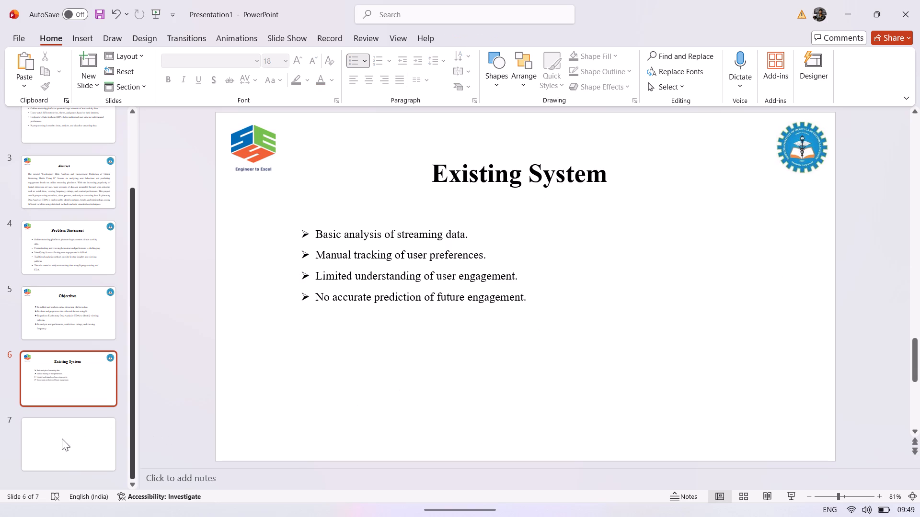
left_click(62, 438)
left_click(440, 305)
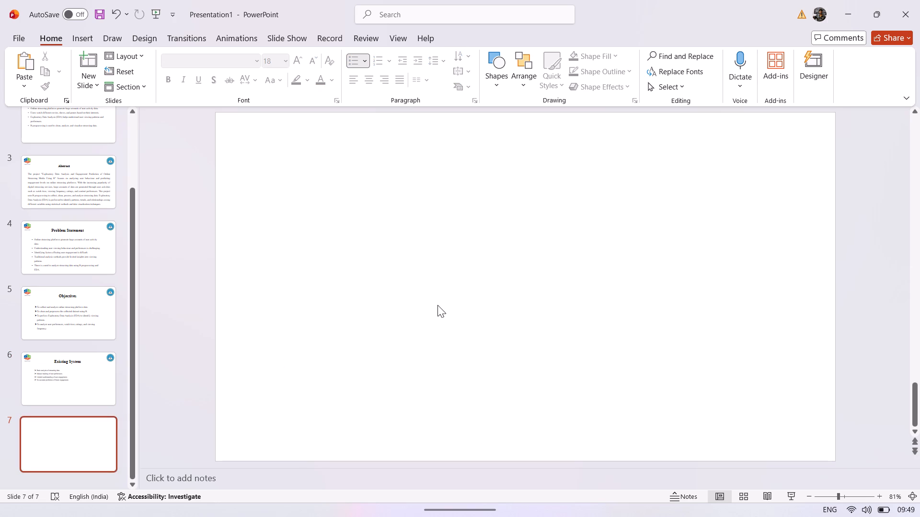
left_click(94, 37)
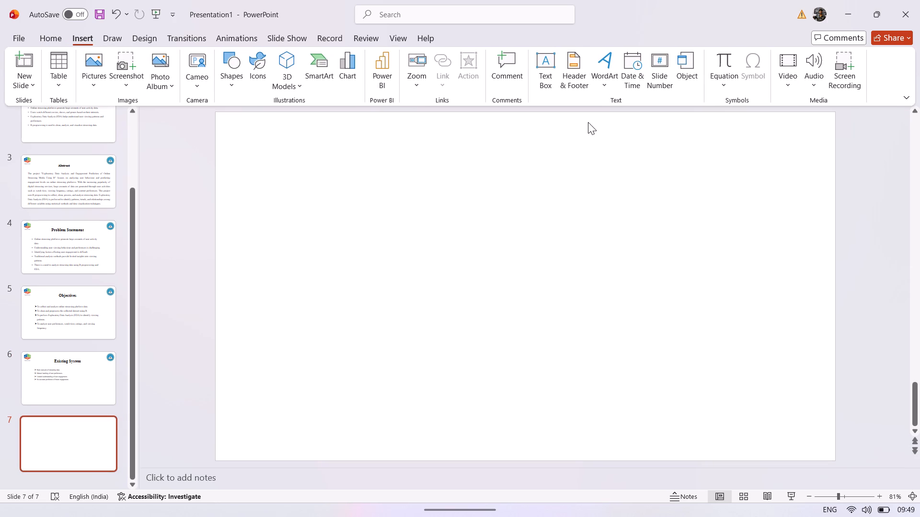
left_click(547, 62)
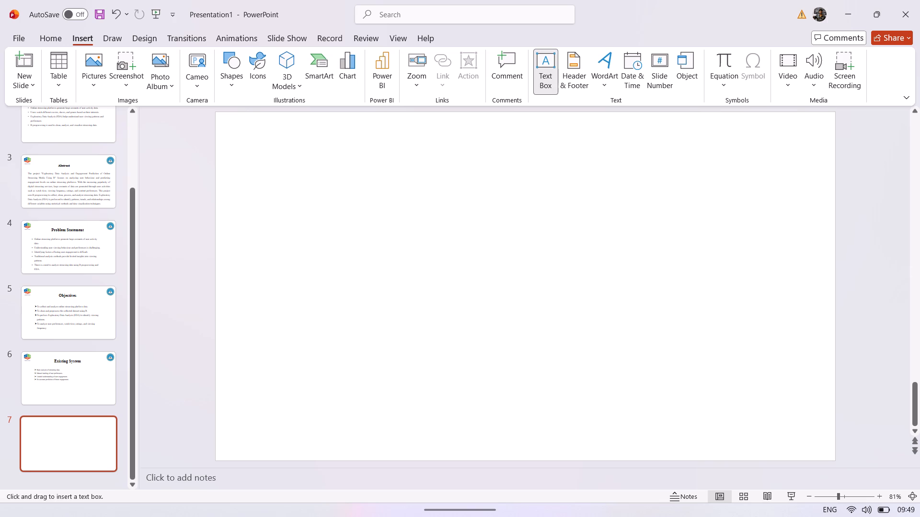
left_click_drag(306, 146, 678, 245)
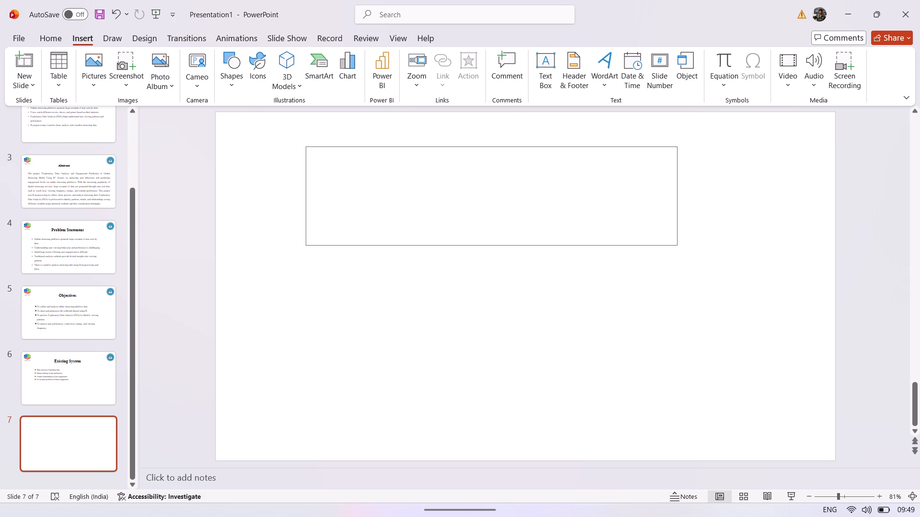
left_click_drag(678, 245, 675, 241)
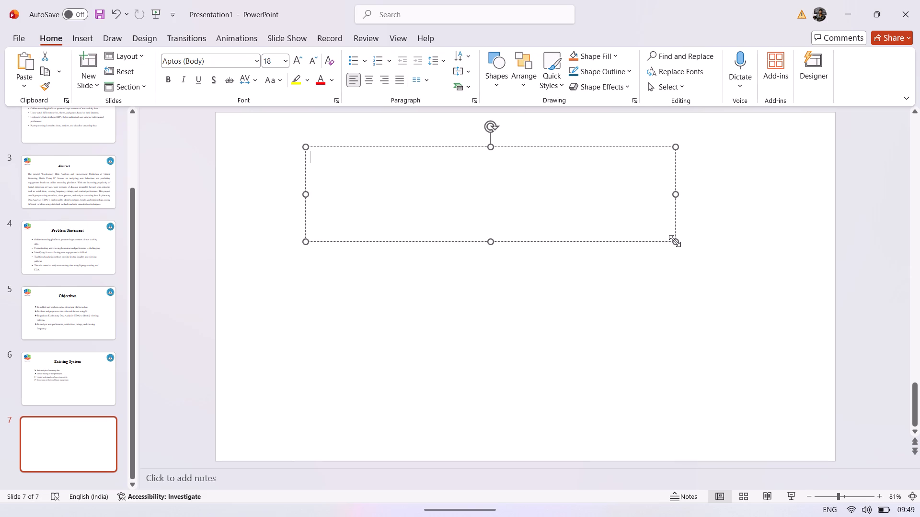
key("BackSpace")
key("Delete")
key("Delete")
Duplicate the Existing System slide.
right_click(97, 389)
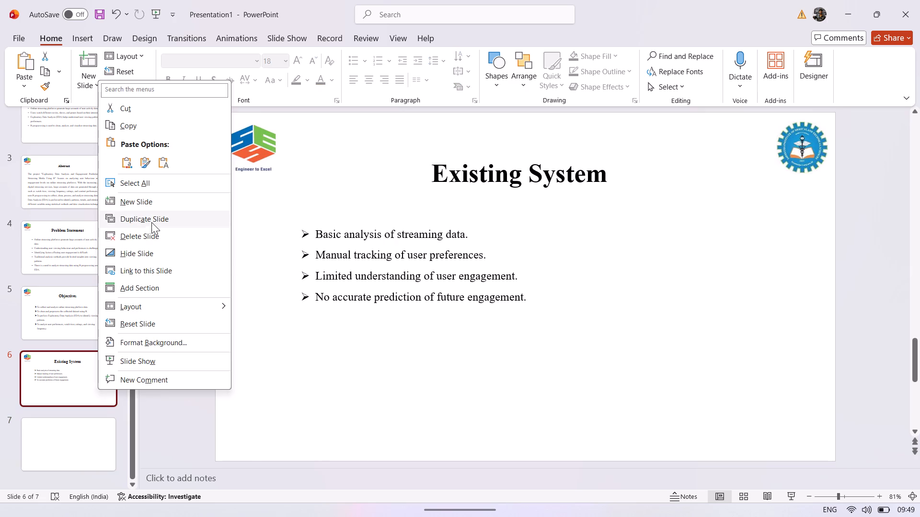
left_click(151, 221)
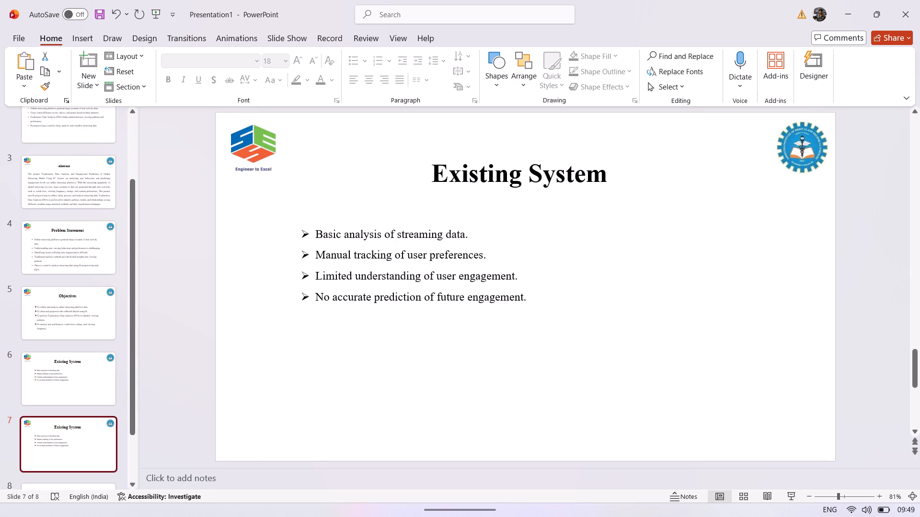
Change the title of the duplicated slide 7 to "Proposed System".
left_click(519, 182)
key("BackSpace")
key("BackSpace")
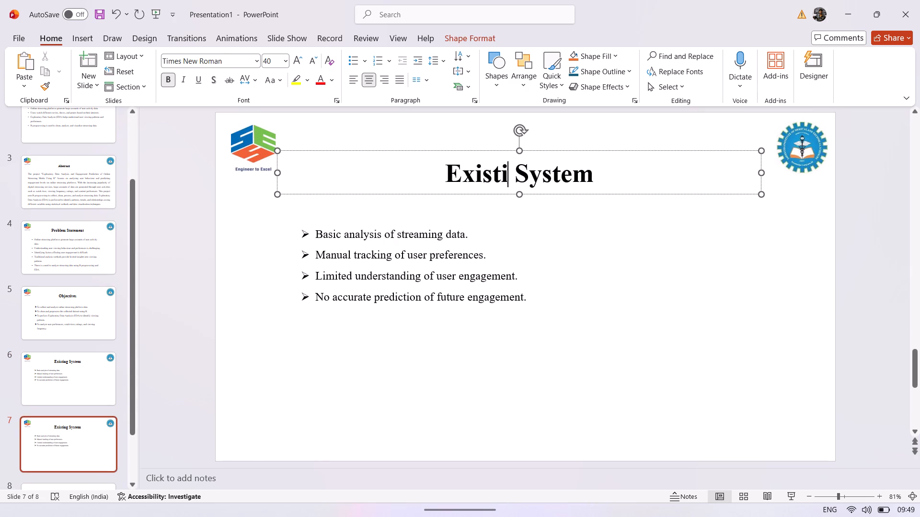
key("BackSpace")
key("BackSpace")
key("BackSpace")
key("BackSpace")
key("BackSpace")
key("BackSpace")
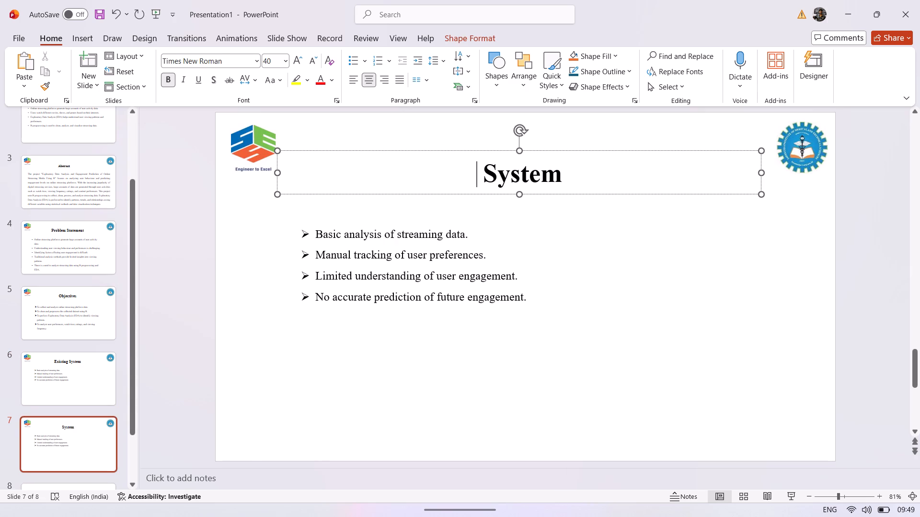
type("Proposed")
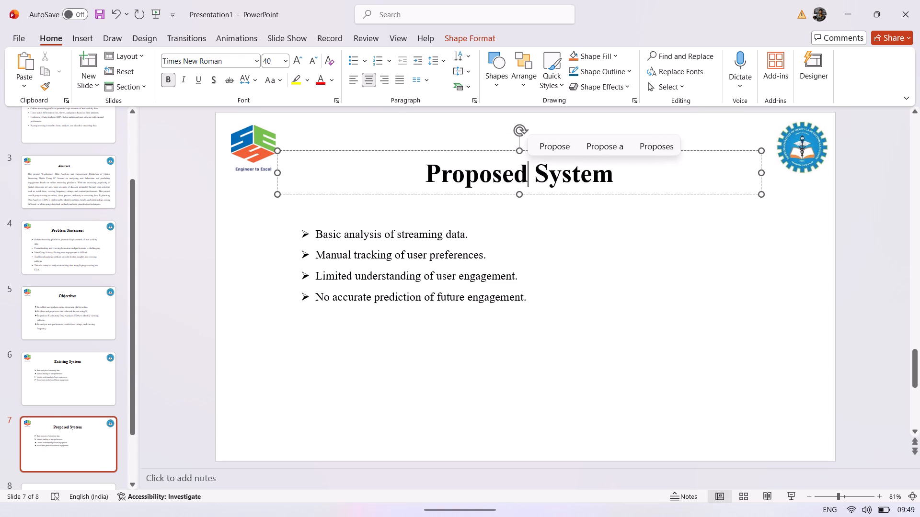
Clear the old bulleted points from the text box on the Proposed System slide.
left_click(594, 260)
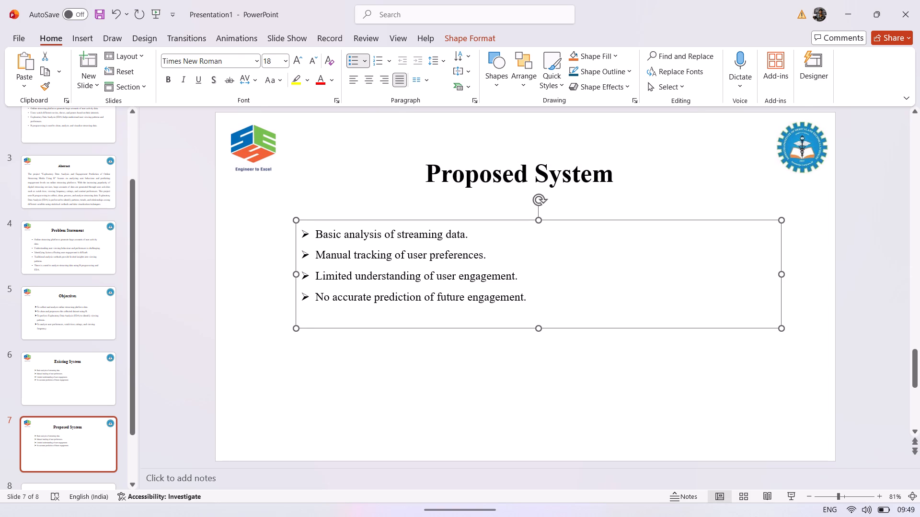
key("ctrl+a")
left_click(448, 305)
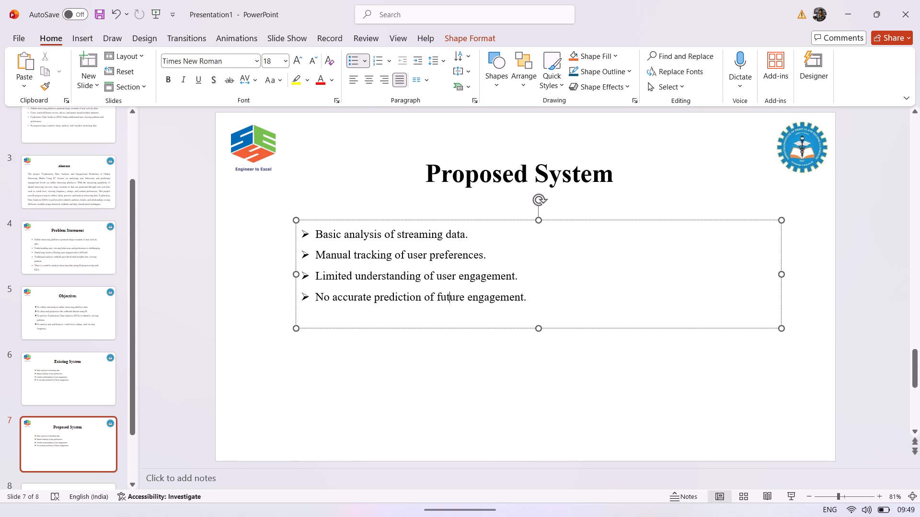
key("ctrl+a")
key("BackSpace")
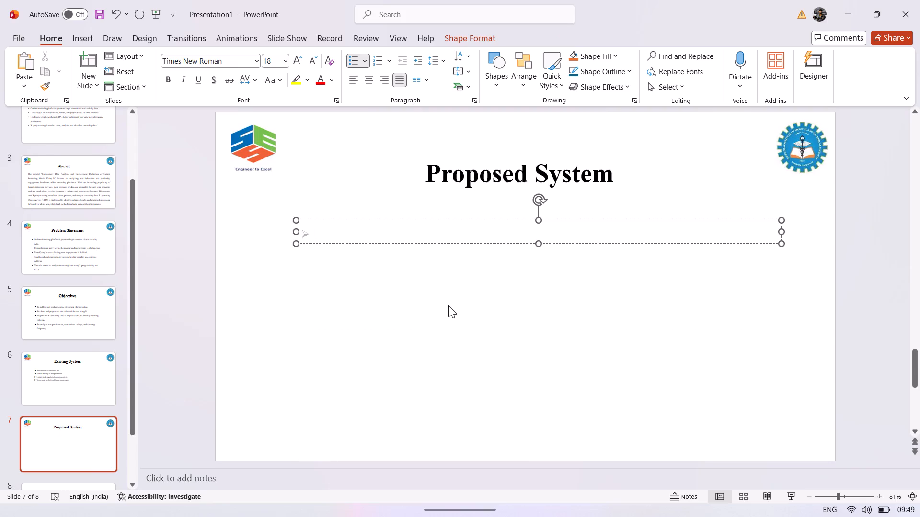
key("space")
Copy the four points under "6. Proposed System" from ChatGPT in Chrome into the Proposed System slide's text box in PowerPoint.
key("alt+Tab")
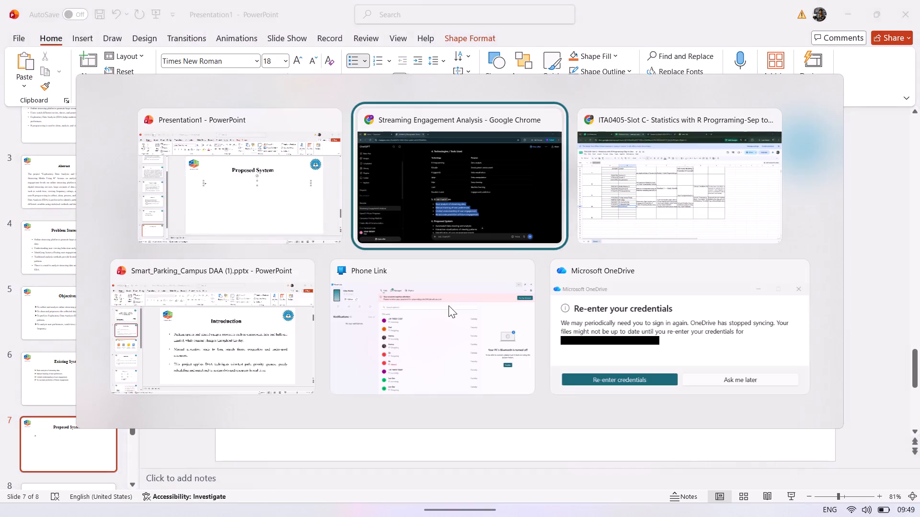
left_click(219, 353)
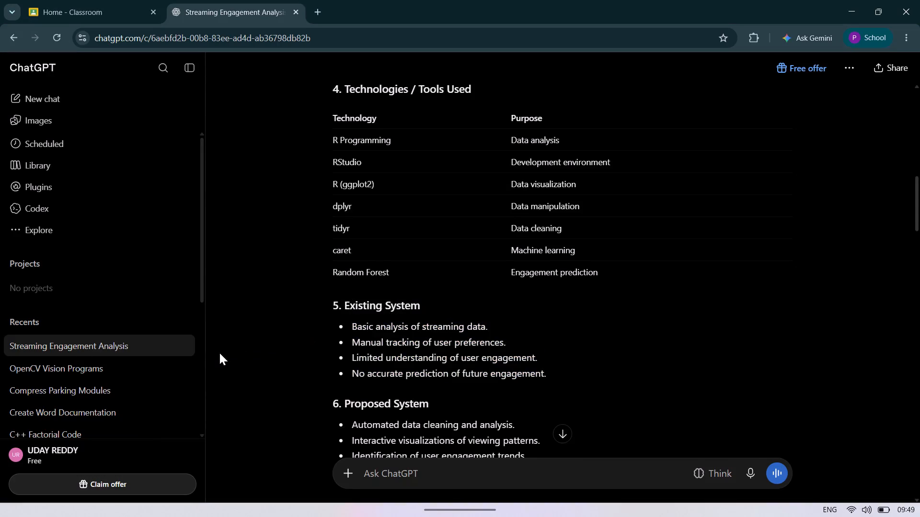
scroll(219, 353, "down", 2)
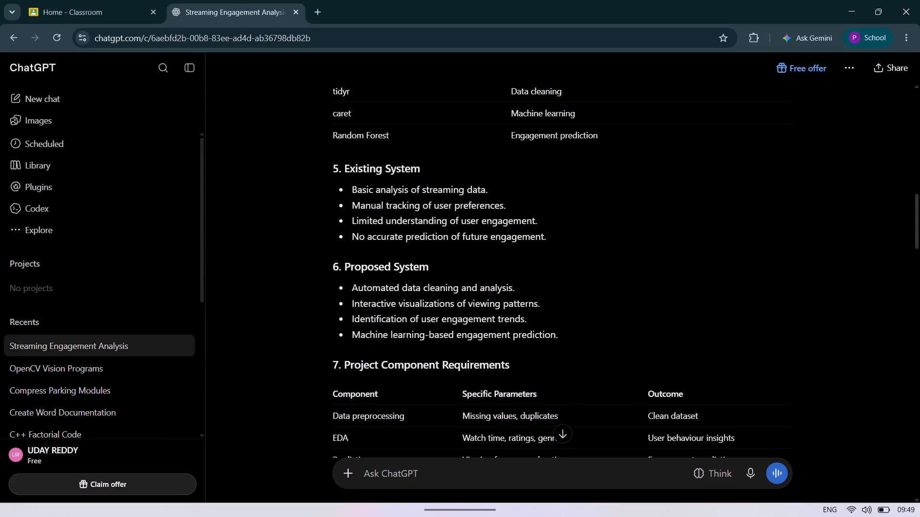
left_click_drag(352, 286, 544, 325)
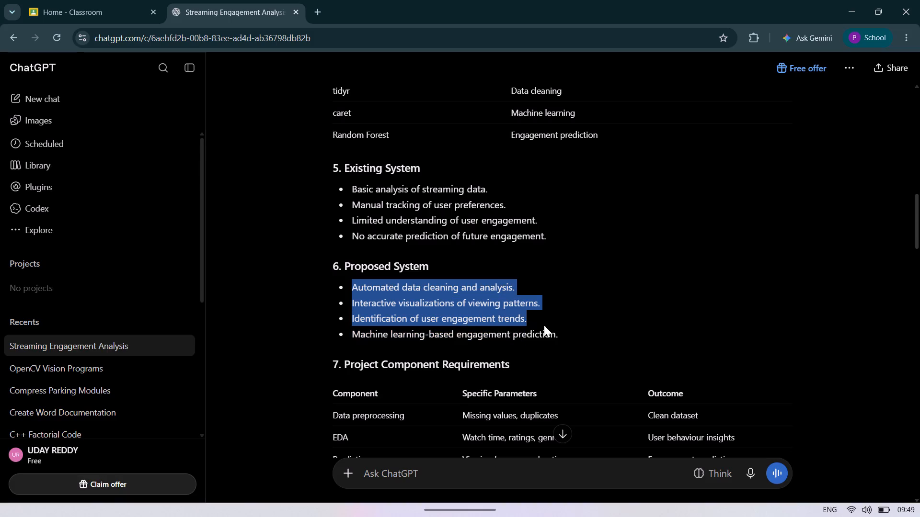
left_click_drag(544, 325, 571, 342)
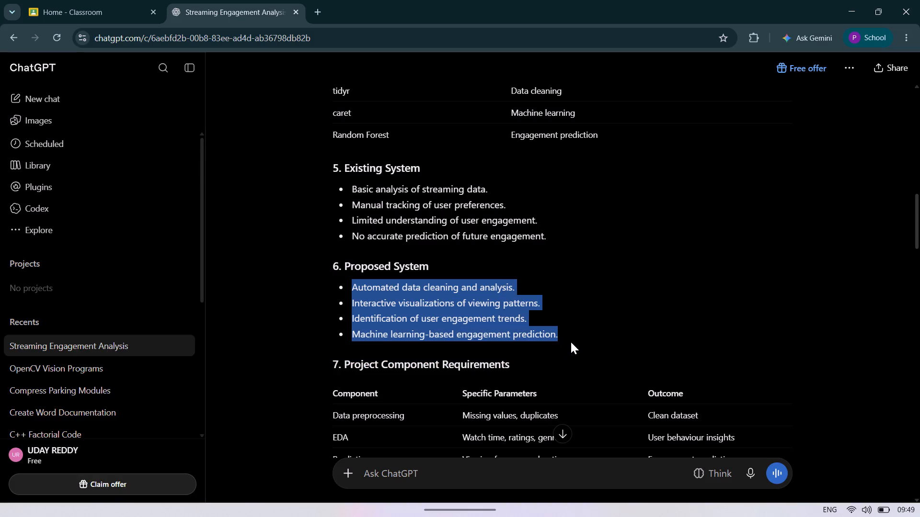
left_click_drag(571, 342, 570, 342)
key("ctrl+c")
key("alt+Tab")
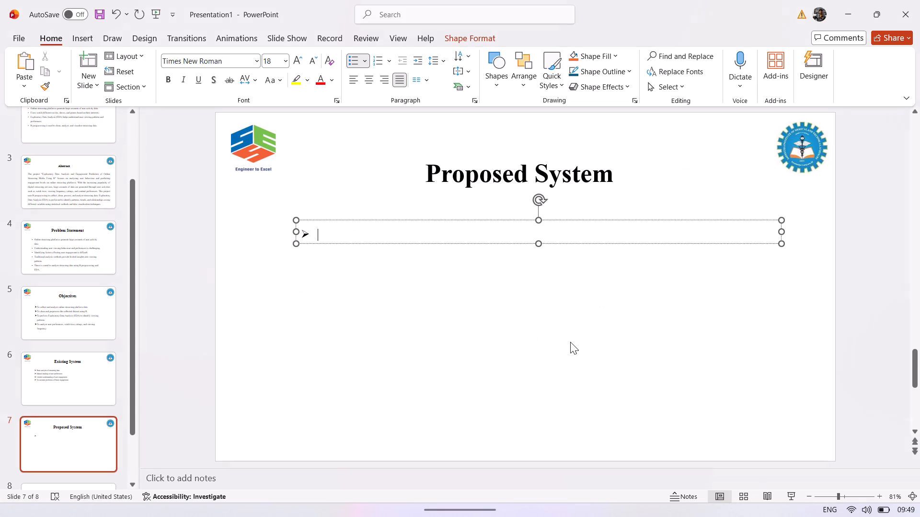
key("ctrl+v")
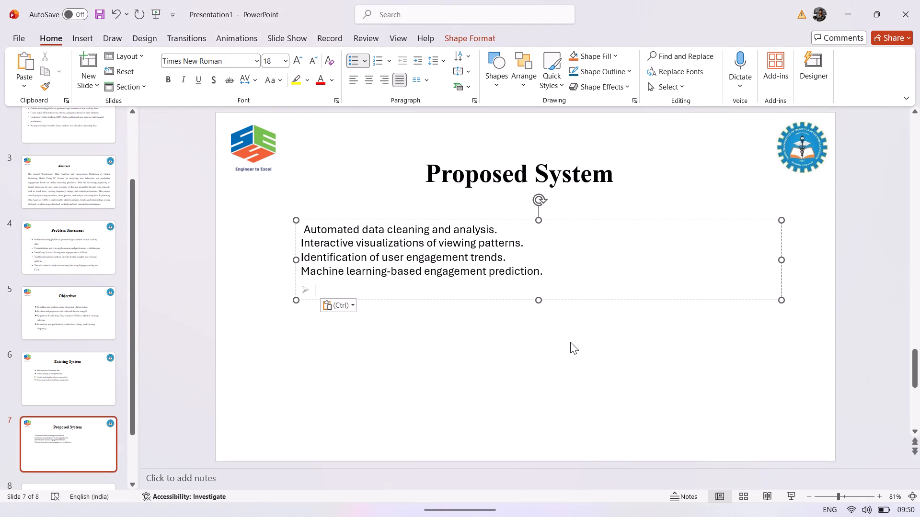
key("BackSpace")
Format all the Proposed System points in Times New Roman with filled square bullets.
key("ctrl+a")
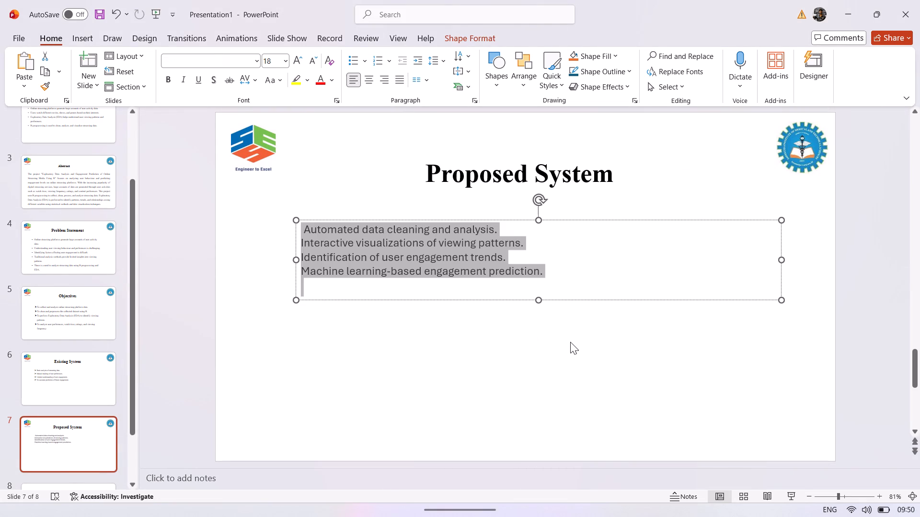
left_click(256, 60)
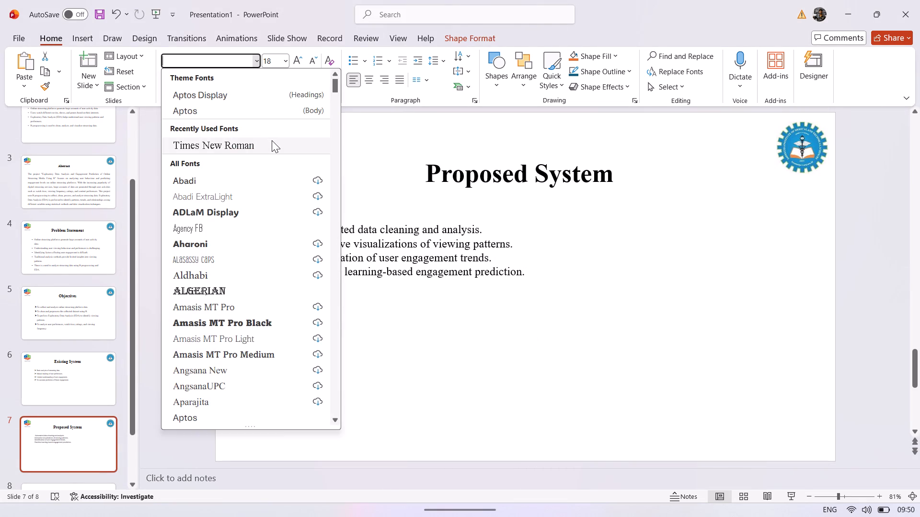
left_click(272, 140)
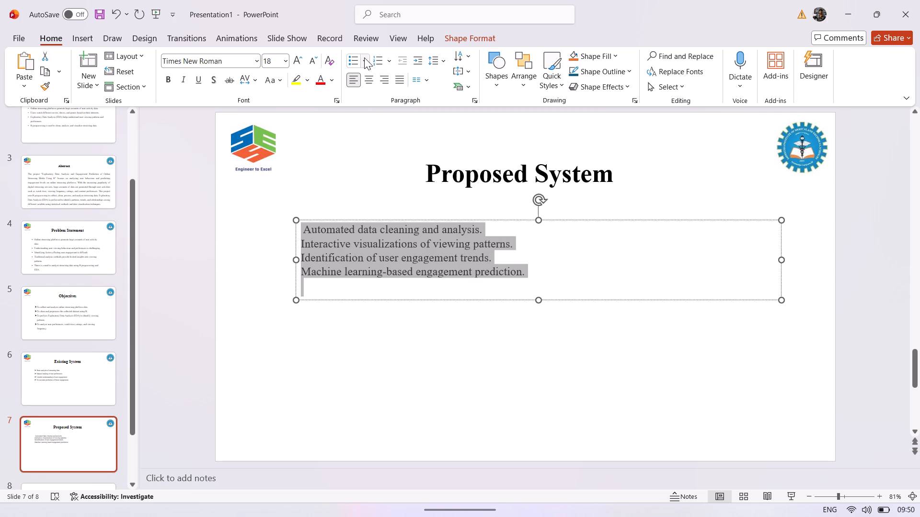
left_click(364, 57)
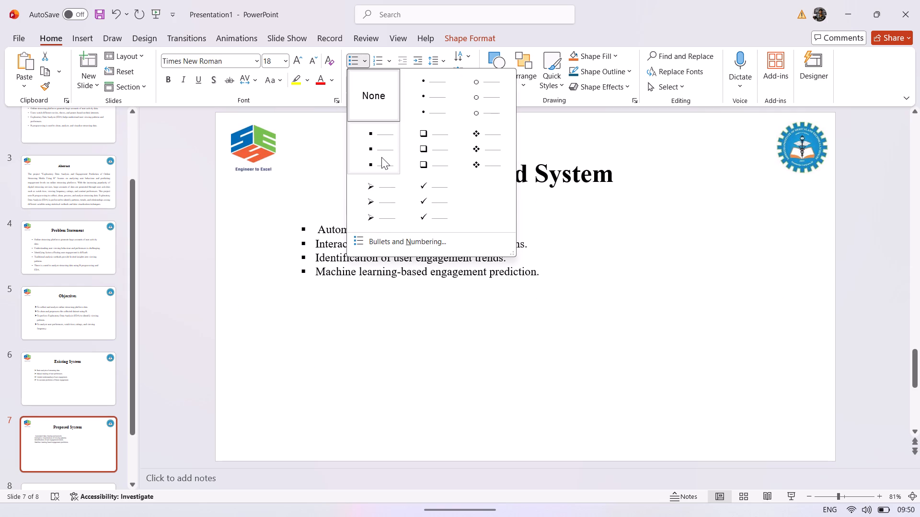
left_click(390, 160)
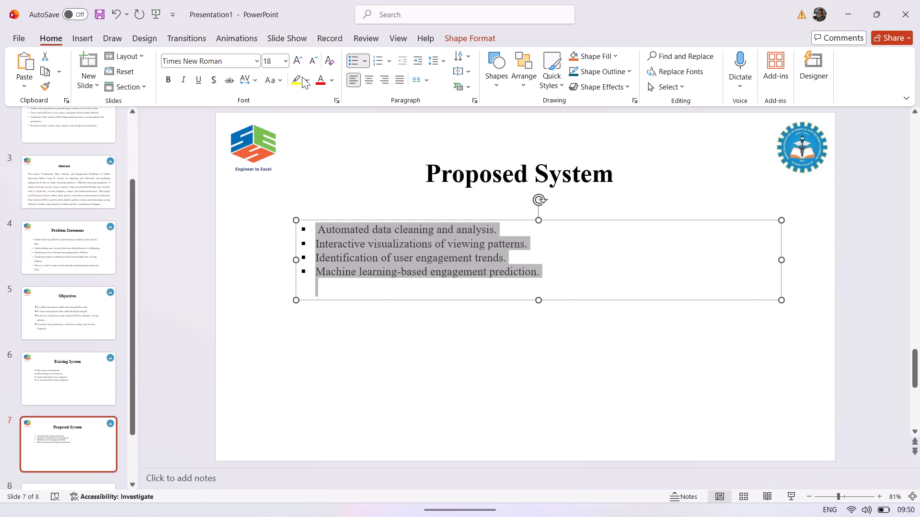
Set the Proposed System points to font size 24 with 1.5 line spacing.
left_click(287, 63)
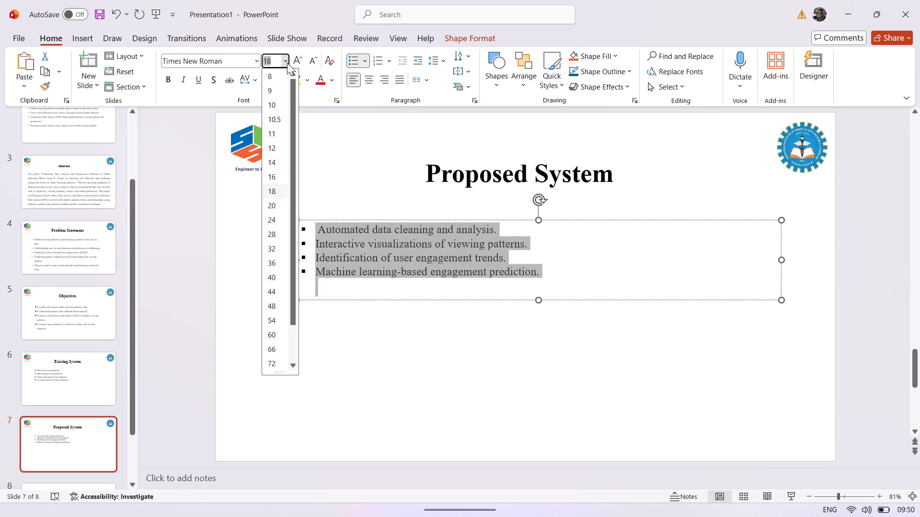
left_click(276, 217)
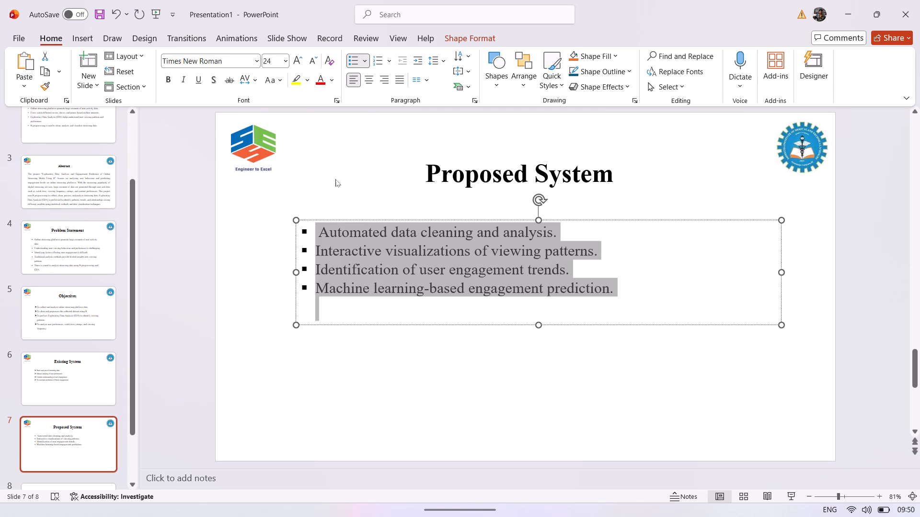
left_click(446, 60)
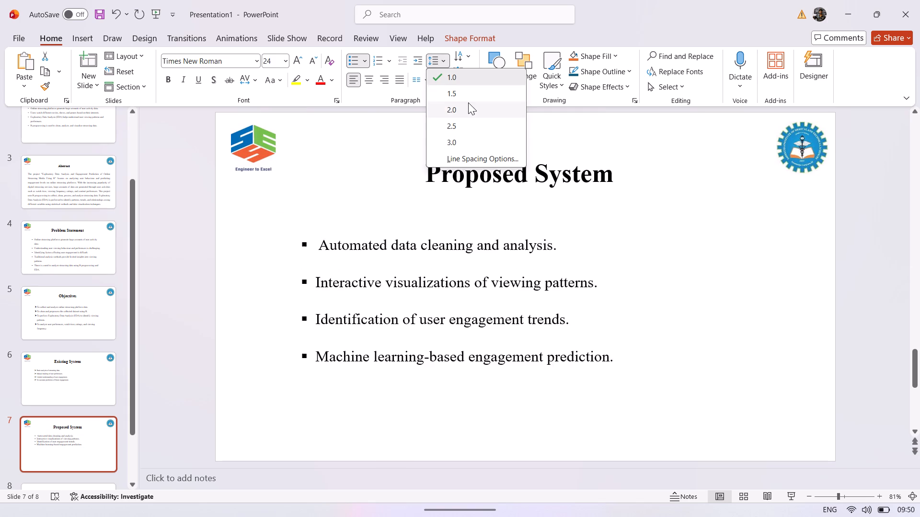
left_click(467, 95)
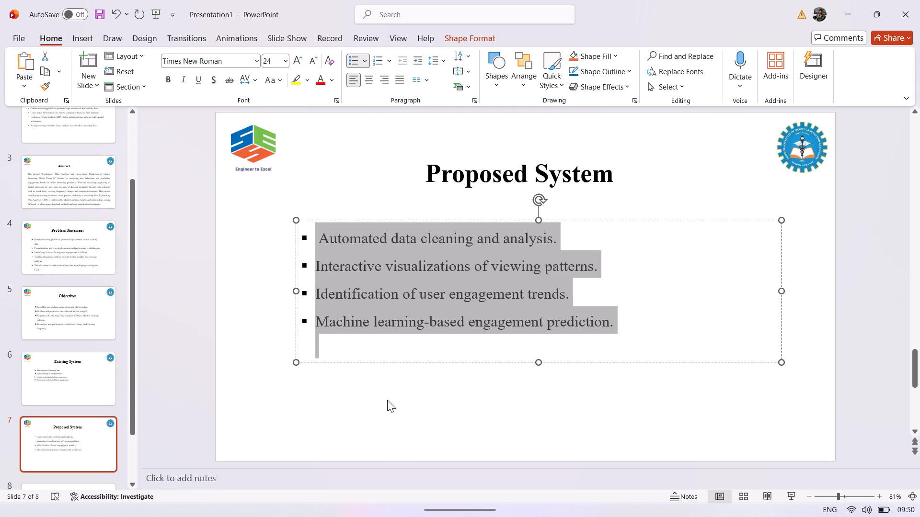
left_click(387, 400)
Set the font size of the Existing System slide's bulleted points to 24.
left_click(81, 365)
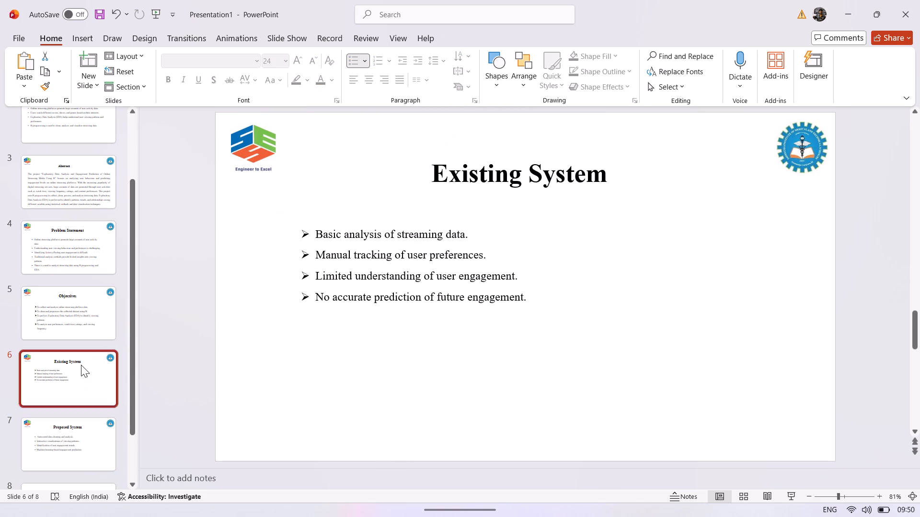
left_click(419, 281)
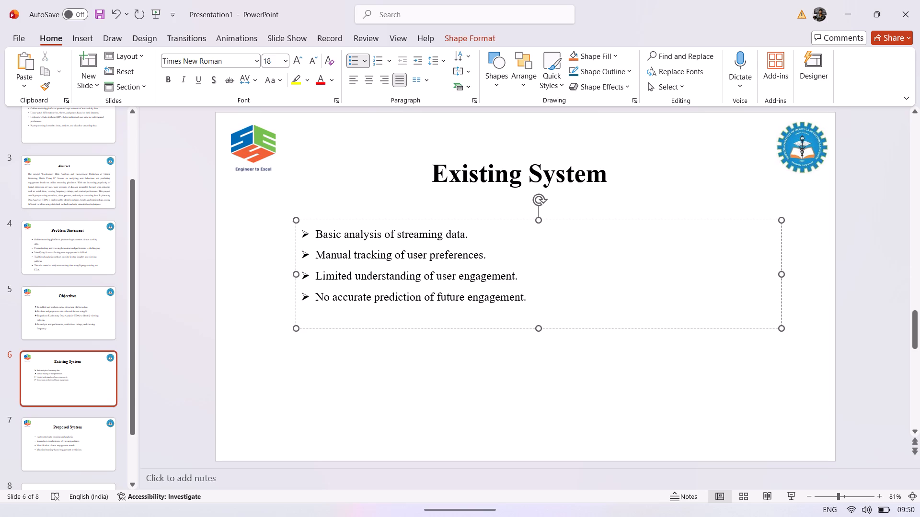
key("ctrl+a")
left_click(285, 61)
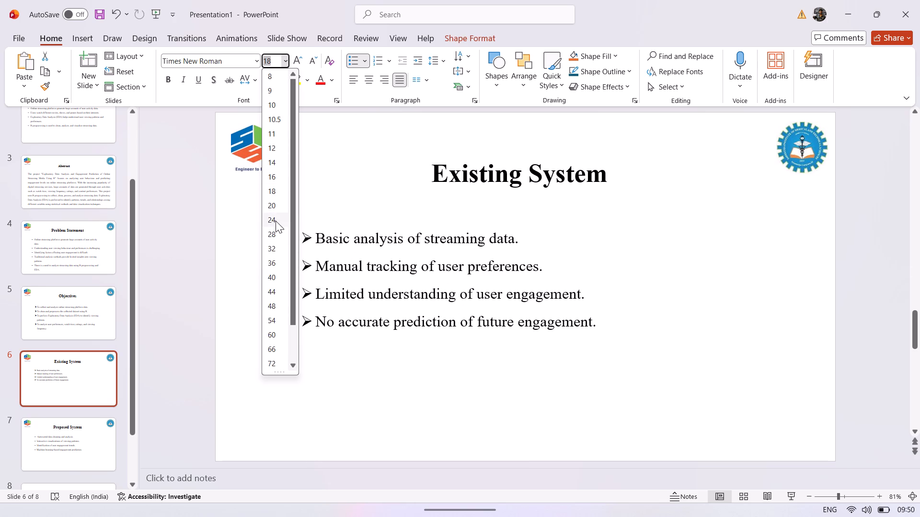
left_click(276, 221)
left_click(450, 407)
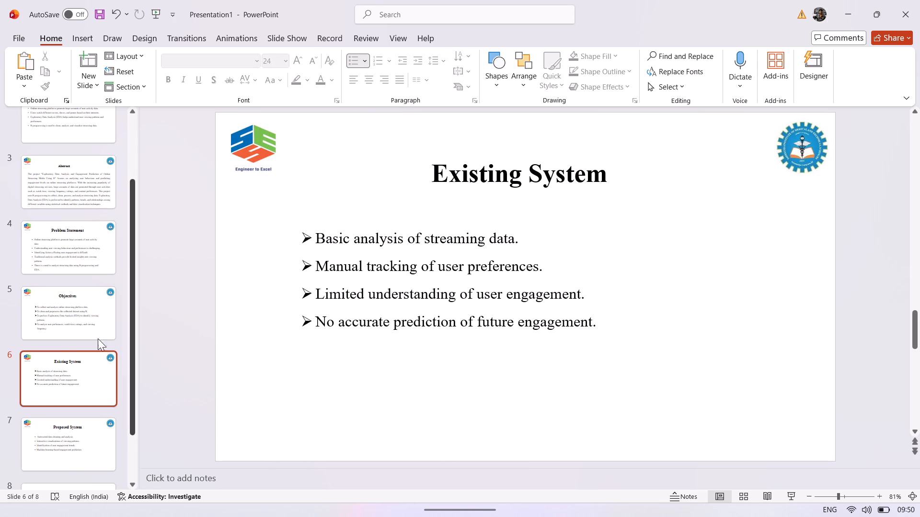
Look through the slides from Objectives to the end of the presentation.
left_click(97, 304)
key("Down")
key("Down")
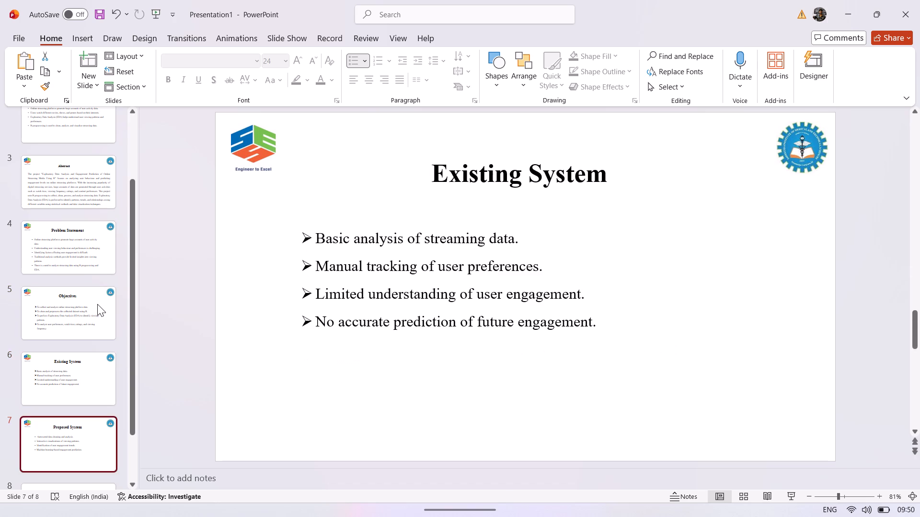
key("Down")
key("Down")
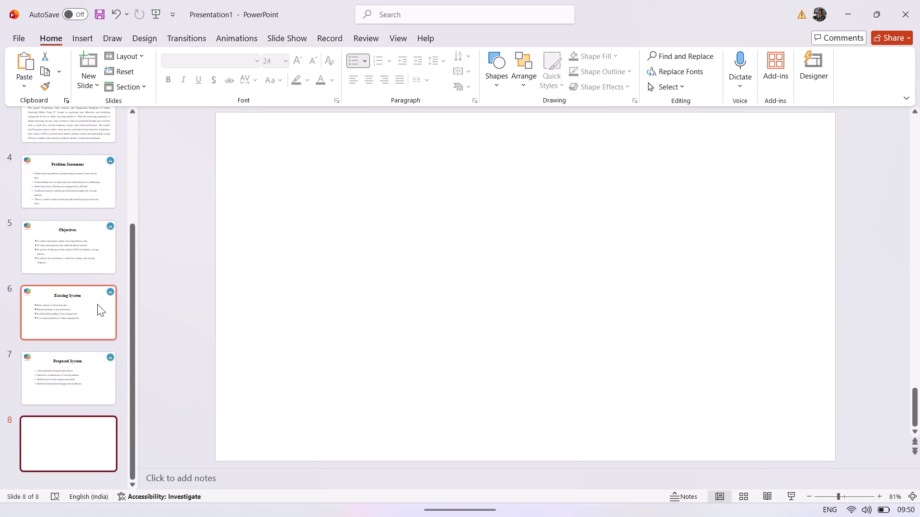
key("Down")
key("Down")
key("Down")
key("Down")
key("Up")
key("Down")
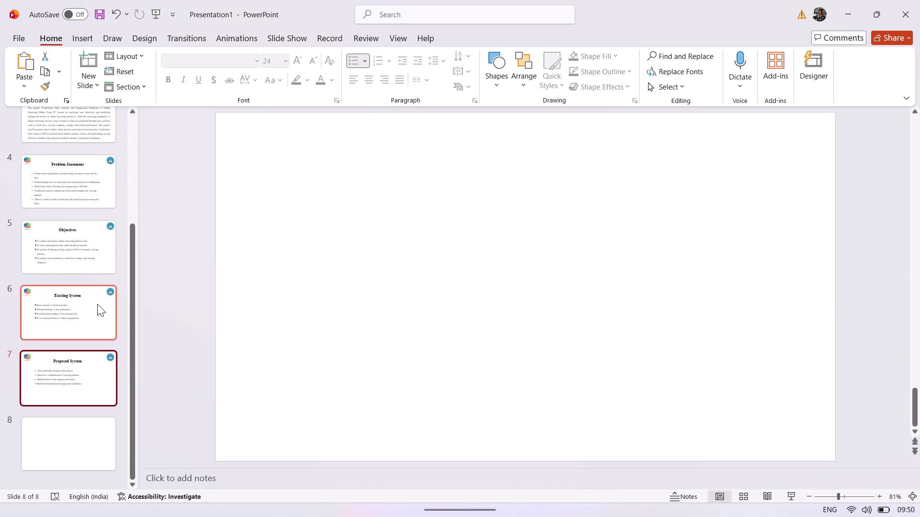
key("Down")
key("Down")
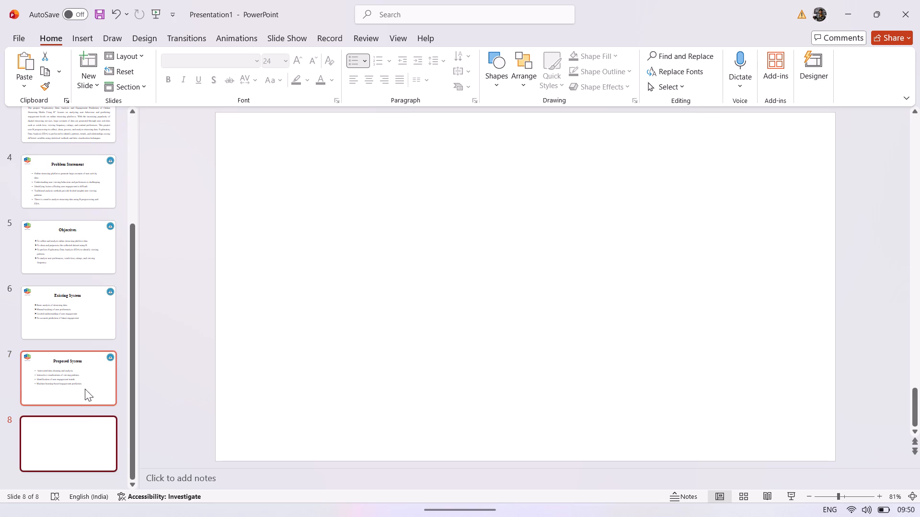
key("Down")
key("Down")
Delete the blank slide 8 at the end of the presentation.
left_click(92, 436)
right_click(92, 437)
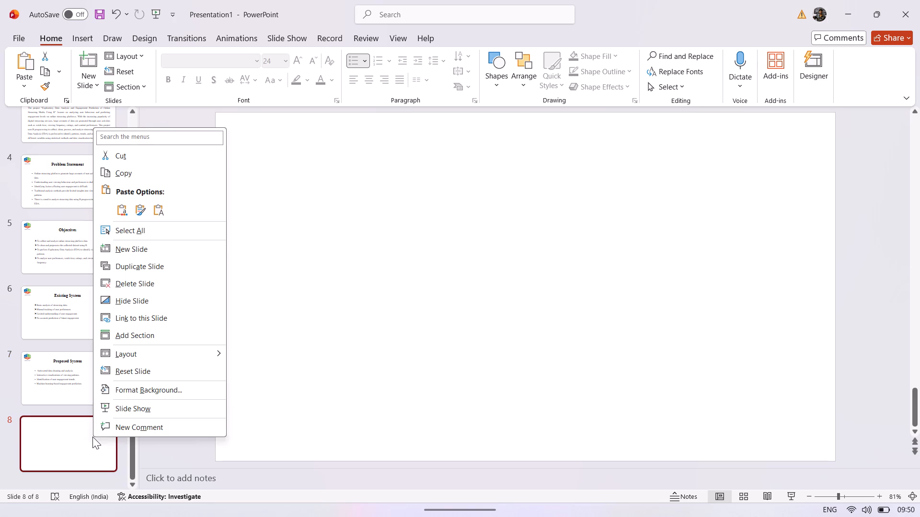
left_click(154, 277)
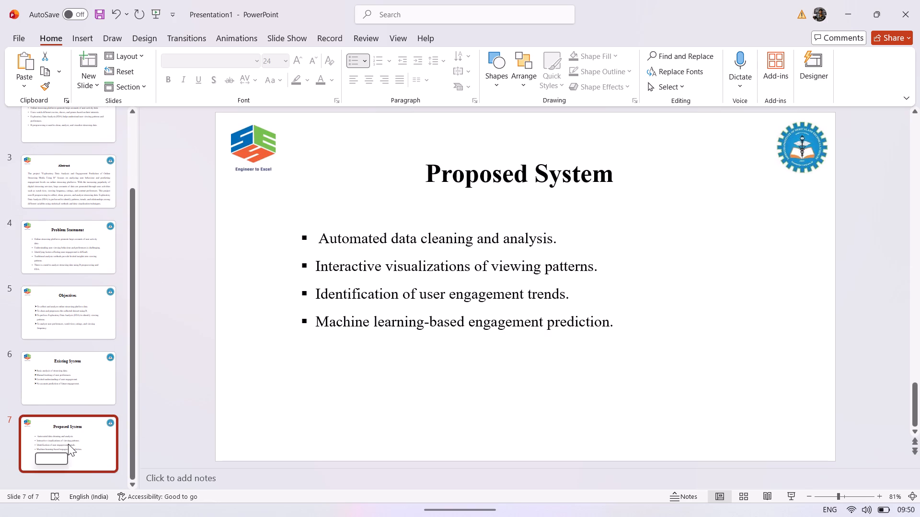
Duplicate the Proposed System slide and select the copy as slide 8.
left_click(68, 444)
right_click(68, 444)
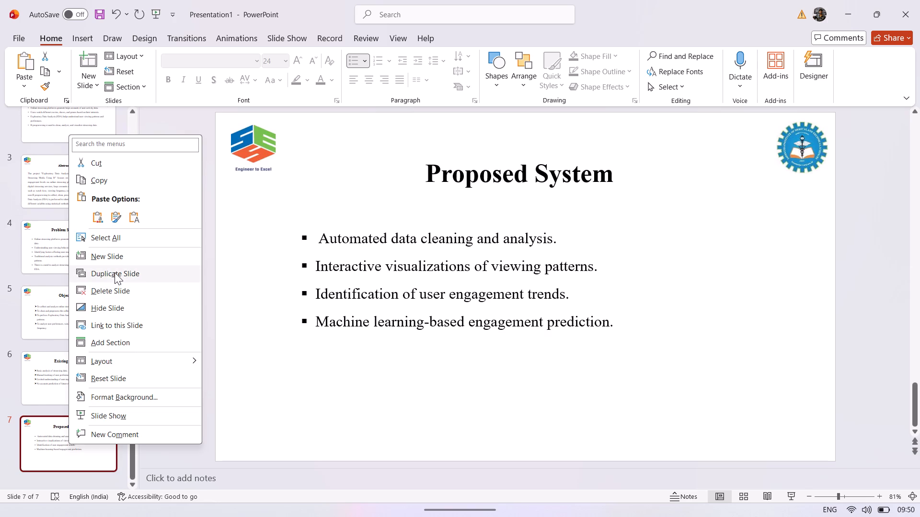
left_click(115, 272)
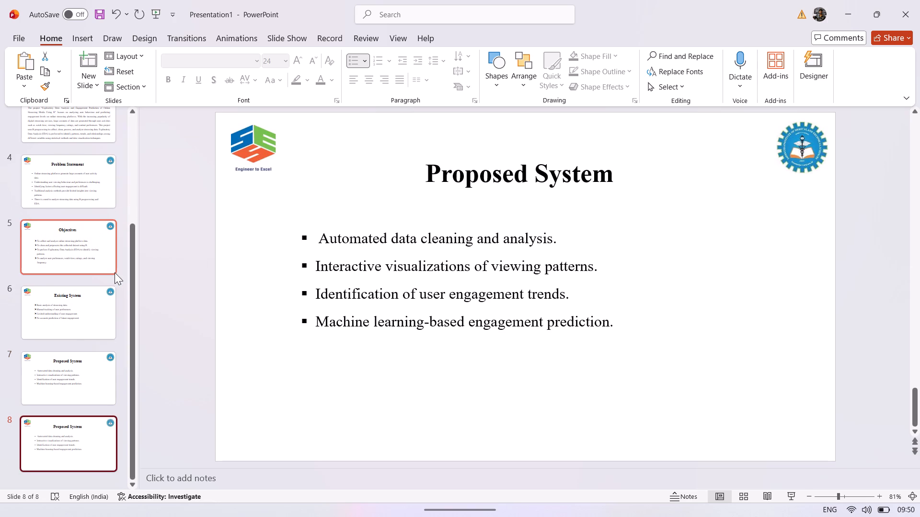
left_click(87, 433)
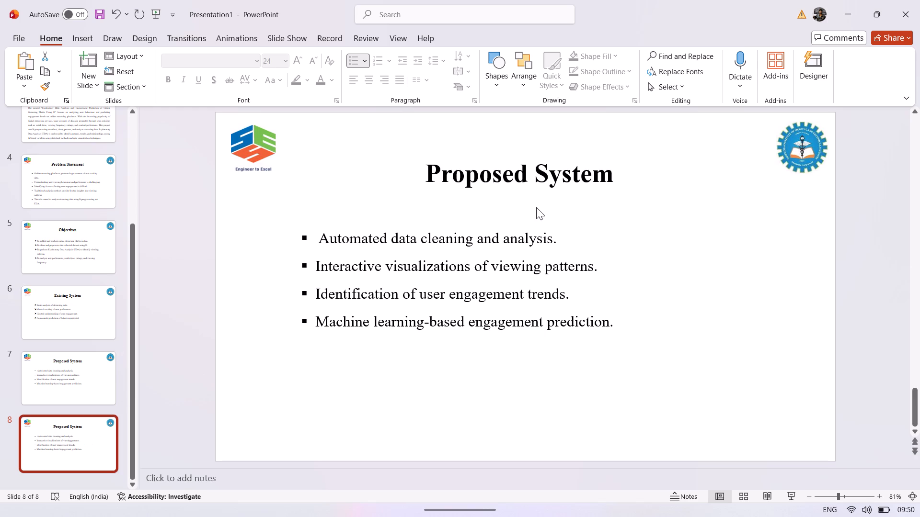
Clear the "Proposed System" title text on slide 8, leaving its title box empty.
left_click(524, 169)
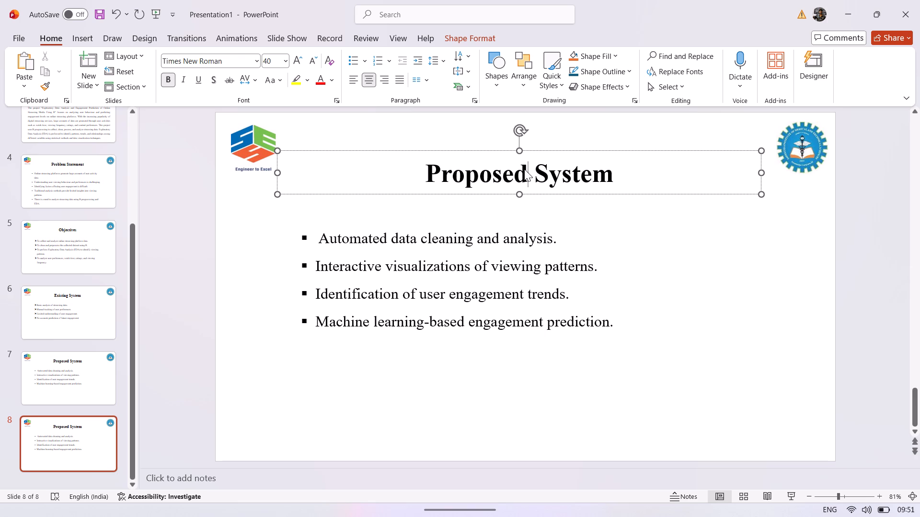
double_click(614, 177)
left_click(596, 172)
triple_click(596, 172)
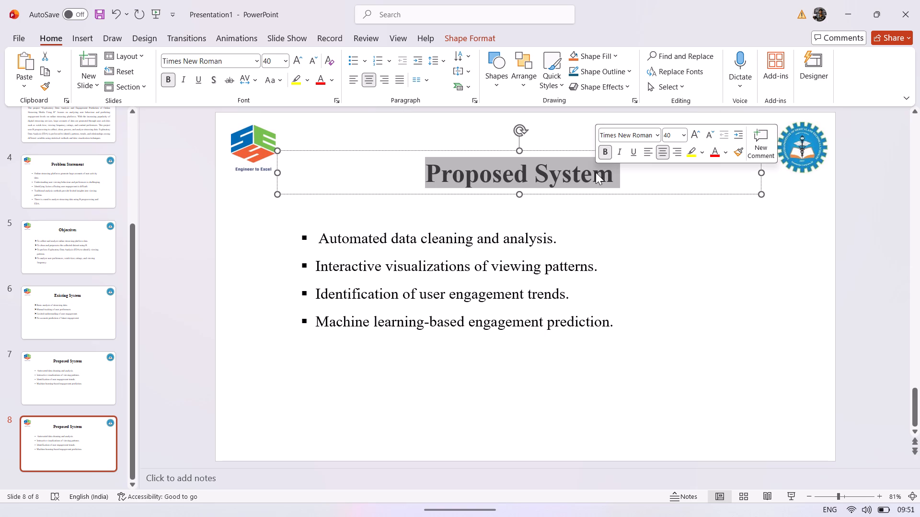
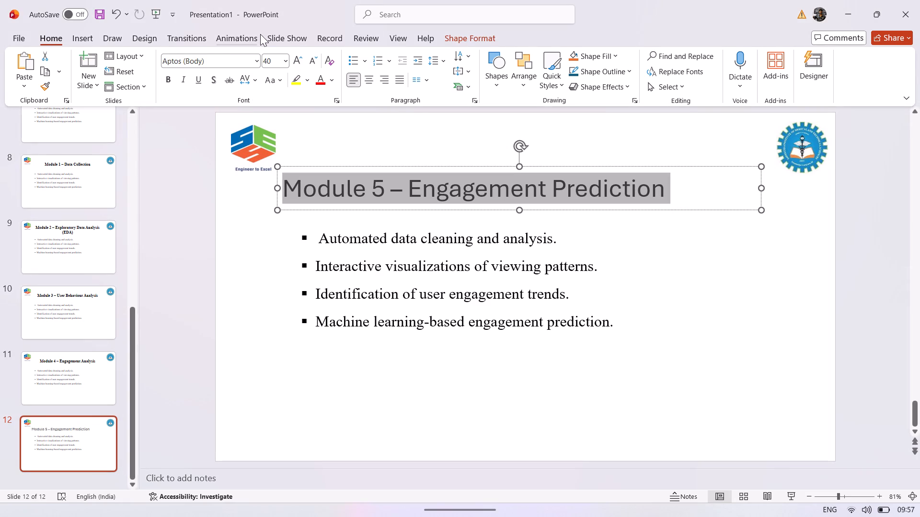
left_click(257, 60)
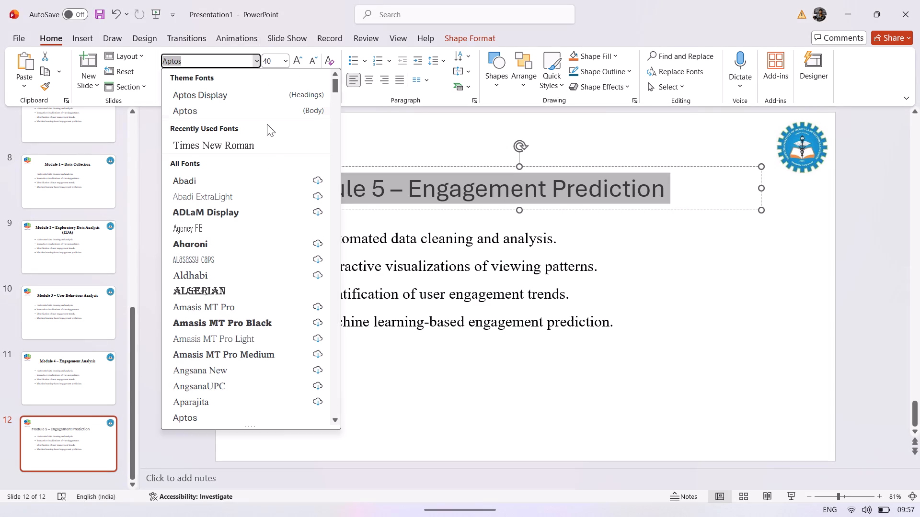
left_click(269, 148)
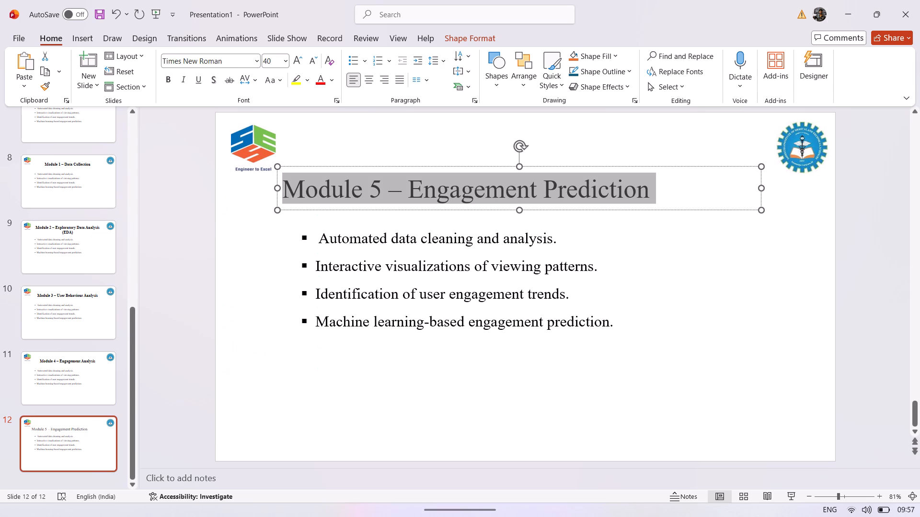
key("ctrl+b")
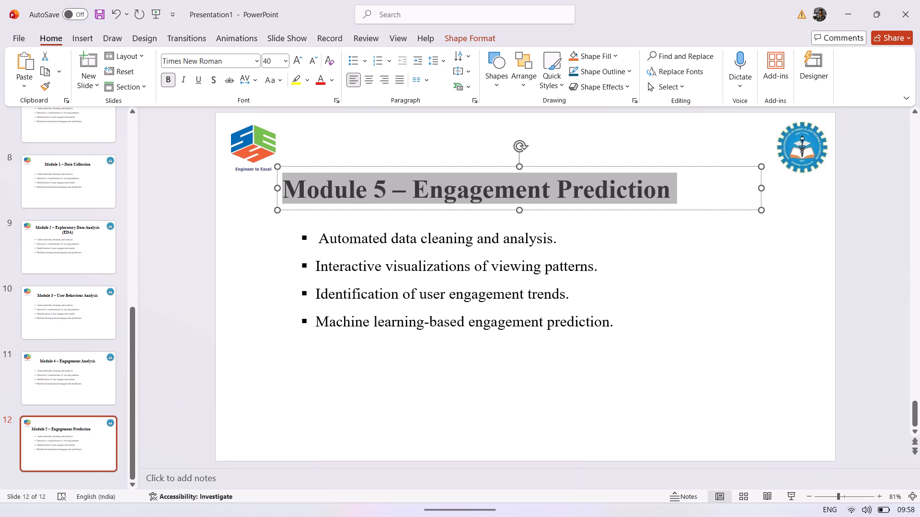
left_click(307, 378)
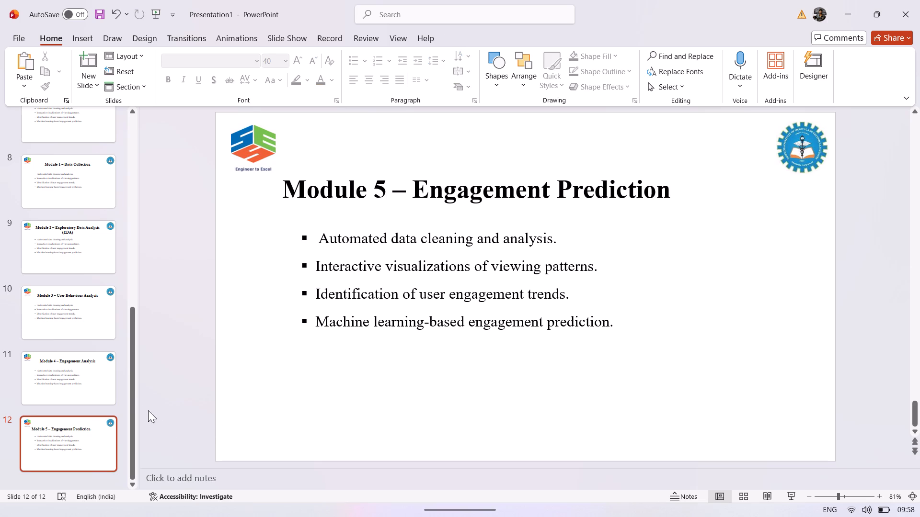
Delete all the leftover body bullets from the Module 1 and Module 2 slides, slides 8 and 9.
left_click(86, 379)
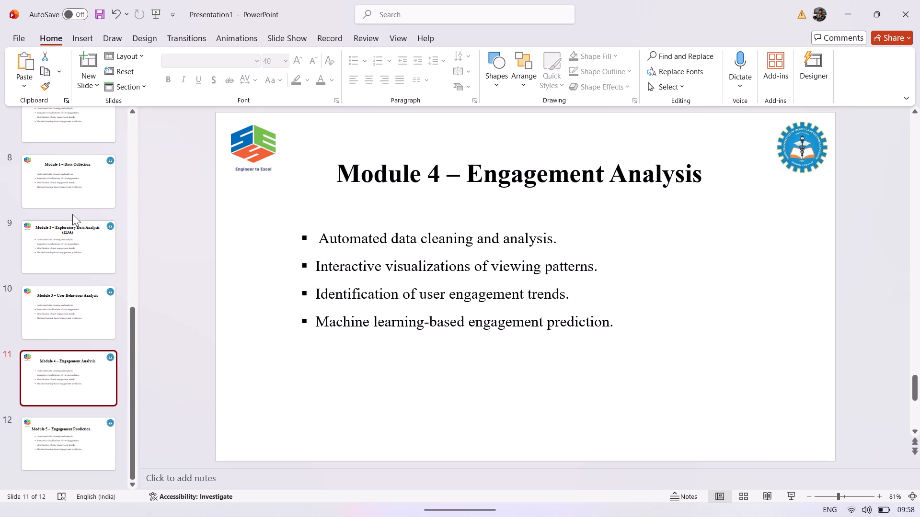
left_click(72, 191)
left_click(428, 263)
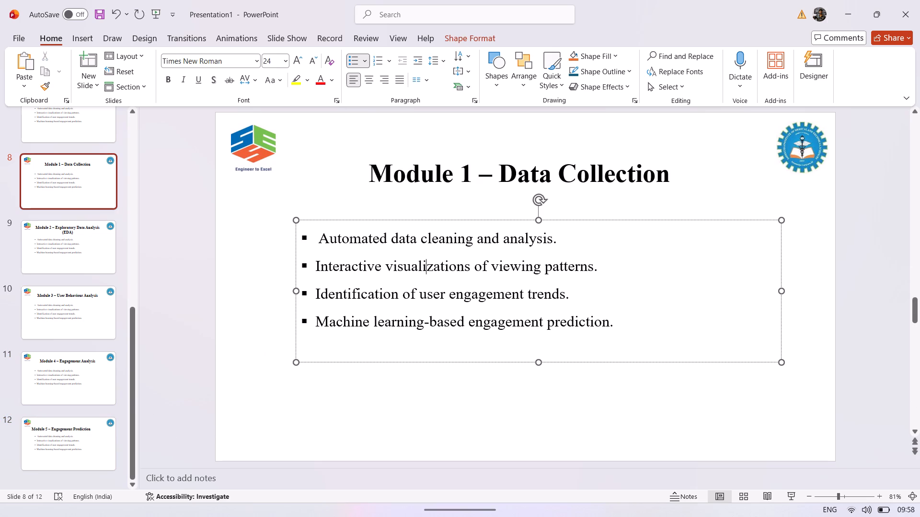
key("ctrl+a")
key("BackSpace")
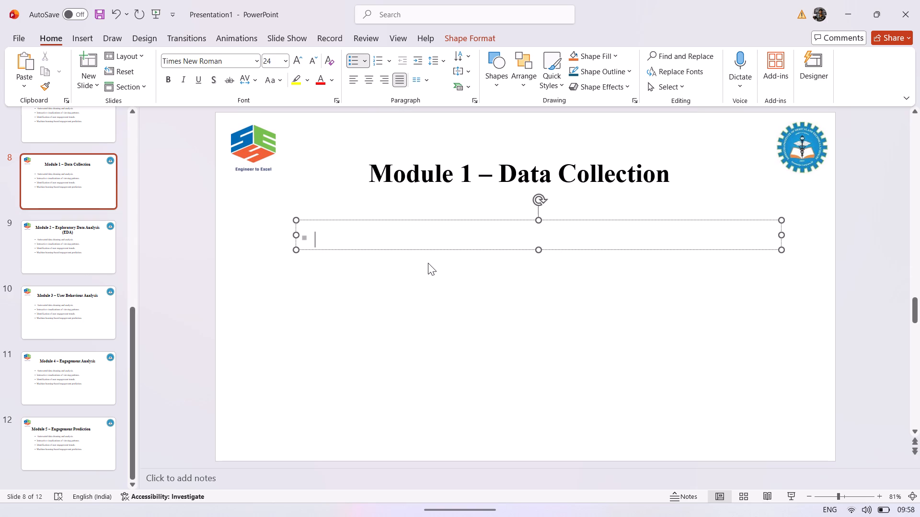
left_click(100, 245)
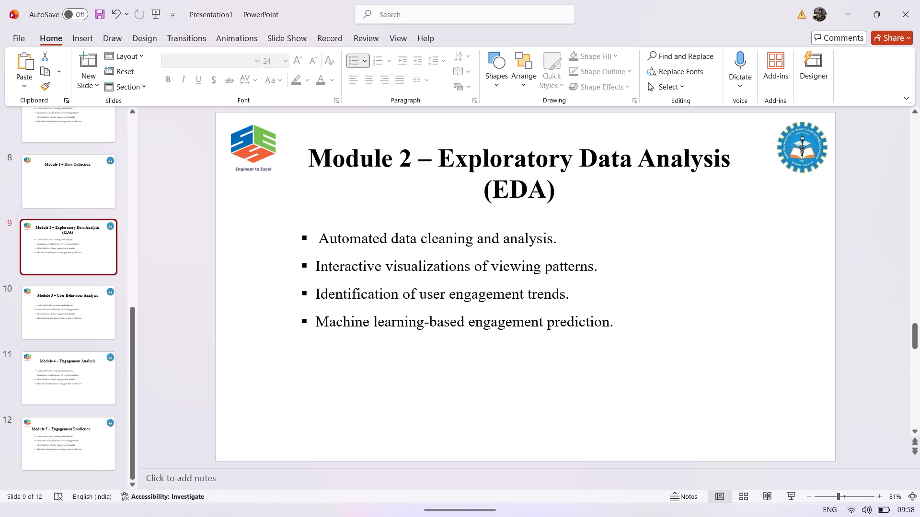
left_click(446, 266)
key("ctrl+a")
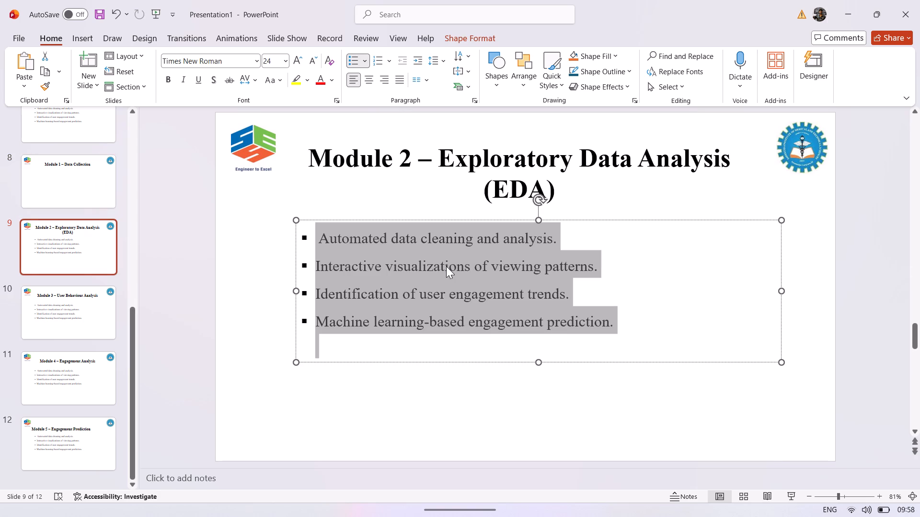
key("BackSpace")
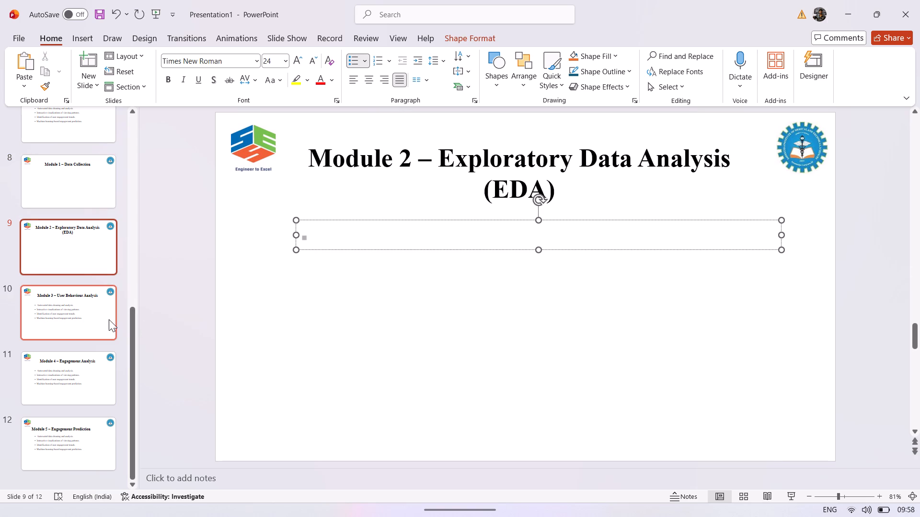
Delete all the leftover body bullets from the Module 3, Module 4 and Module 5 slides, slides 10 to 12.
left_click(109, 319)
left_click(471, 286)
key("ctrl+a")
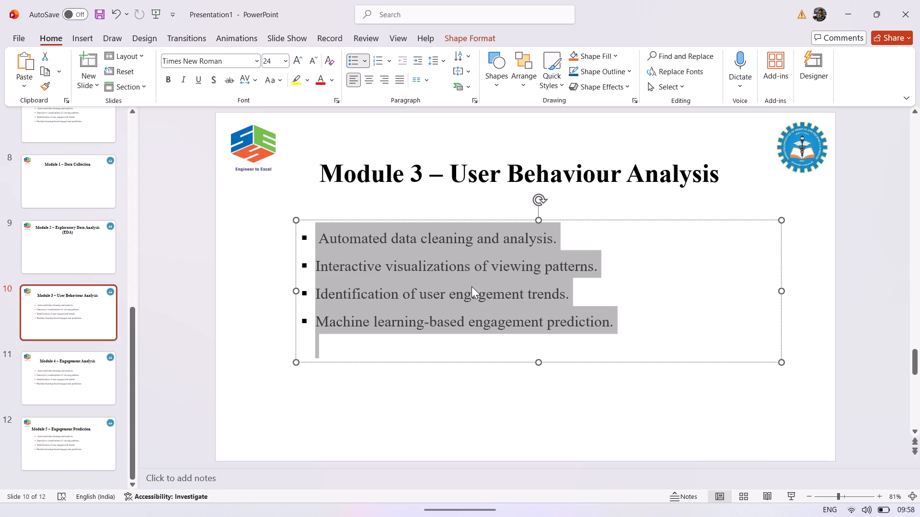
key("BackSpace")
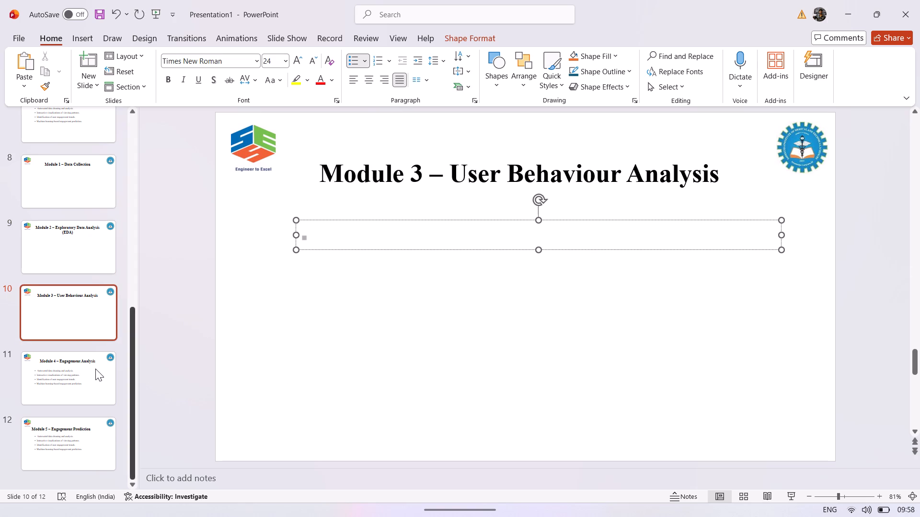
left_click(95, 369)
left_click(377, 320)
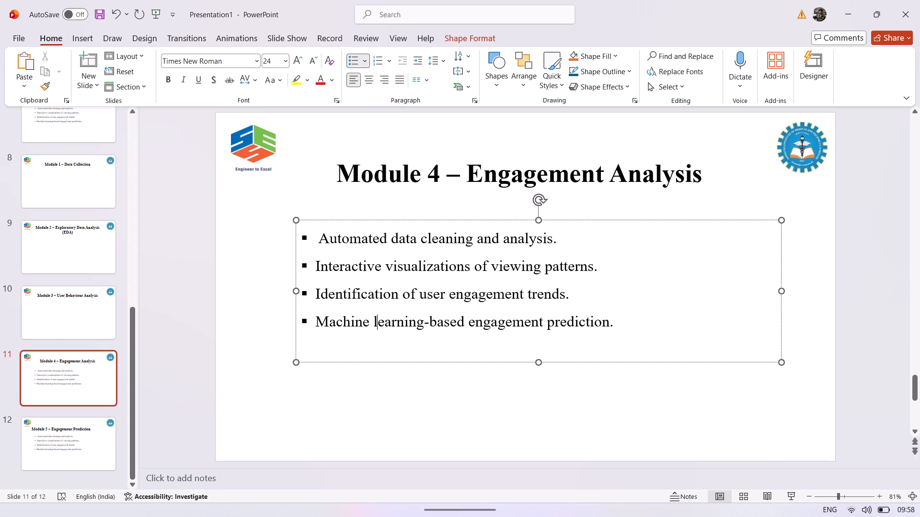
key("ctrl+a")
key("BackSpace")
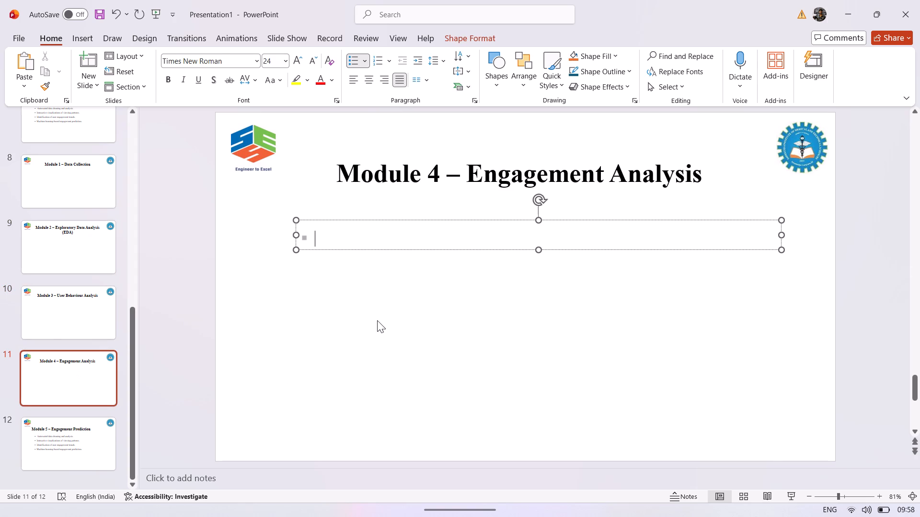
left_click(40, 440)
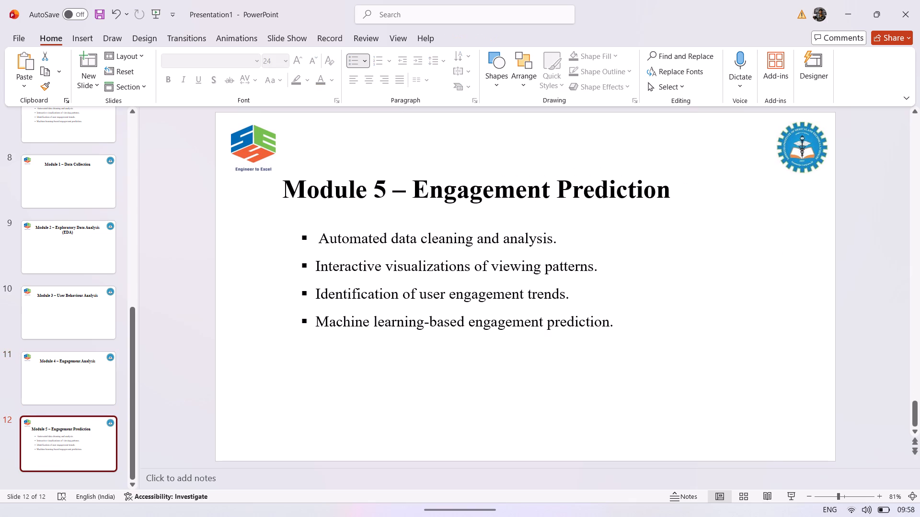
left_click(469, 294)
key("ctrl+a")
key("BackSpace")
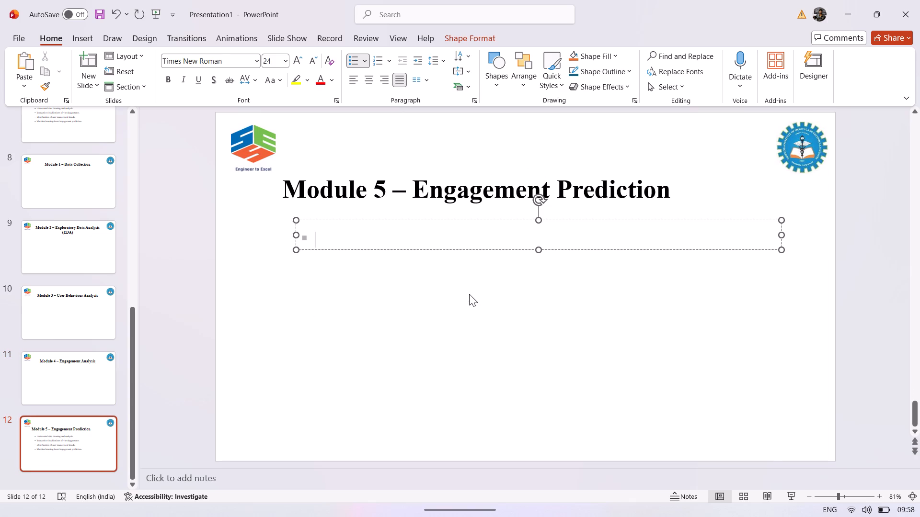
Look through slides 7 to 12 to check the module slides after their body text was cleared.
left_click(55, 393)
key("Up")
key("Up")
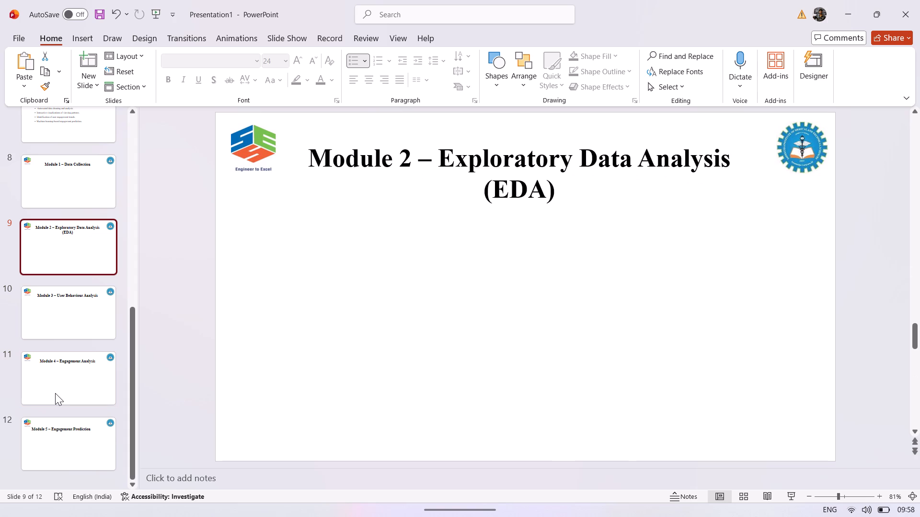
key("Up")
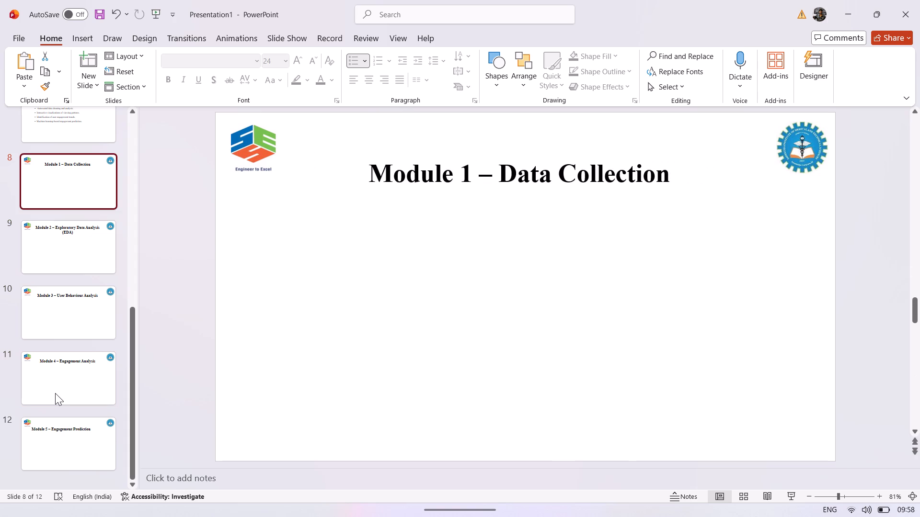
key("Up")
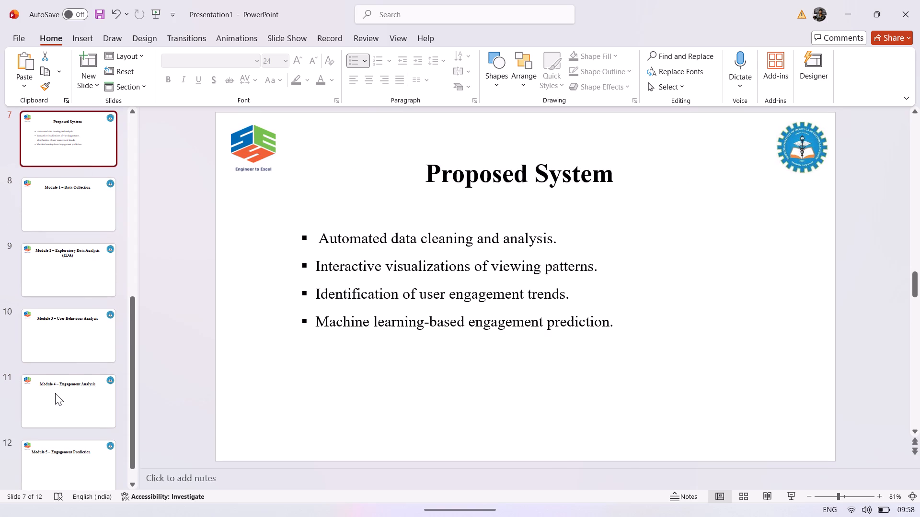
key("Down")
key("Down")
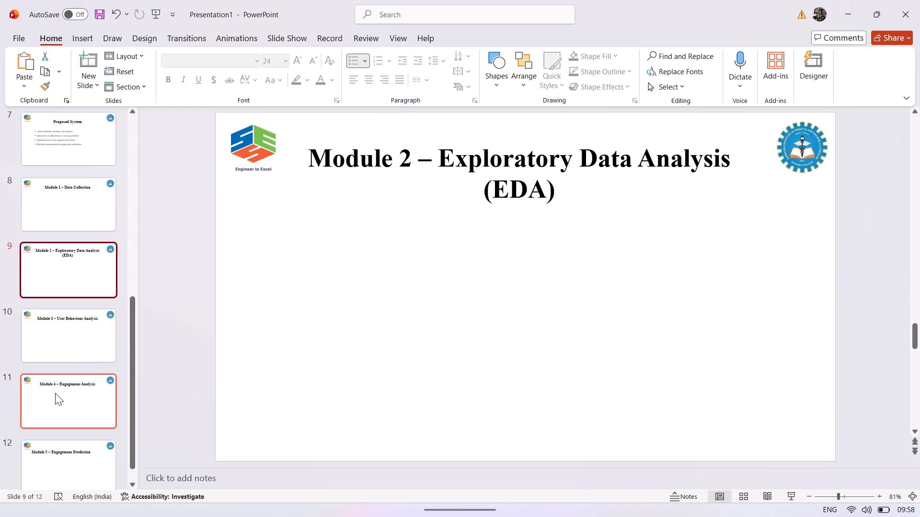
key("Down")
key("Down")
key("Down")
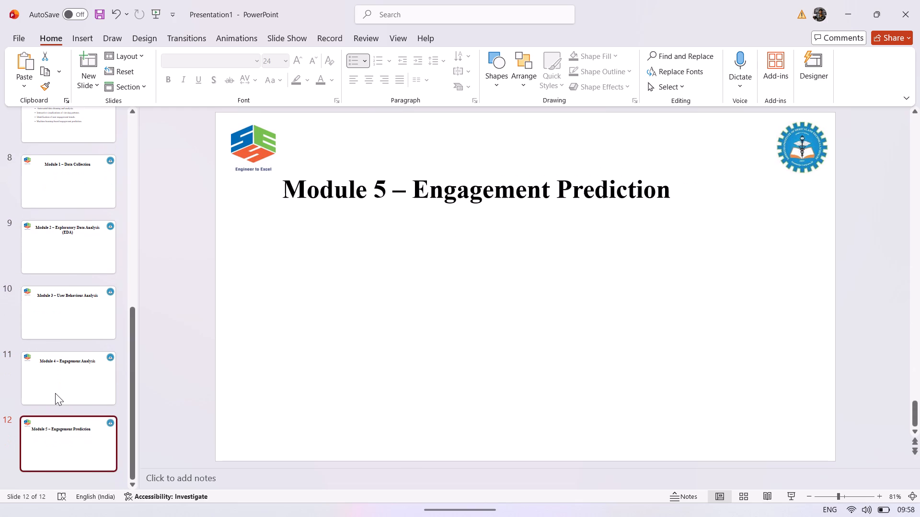
key("Down")
key("Down")
key("Down")
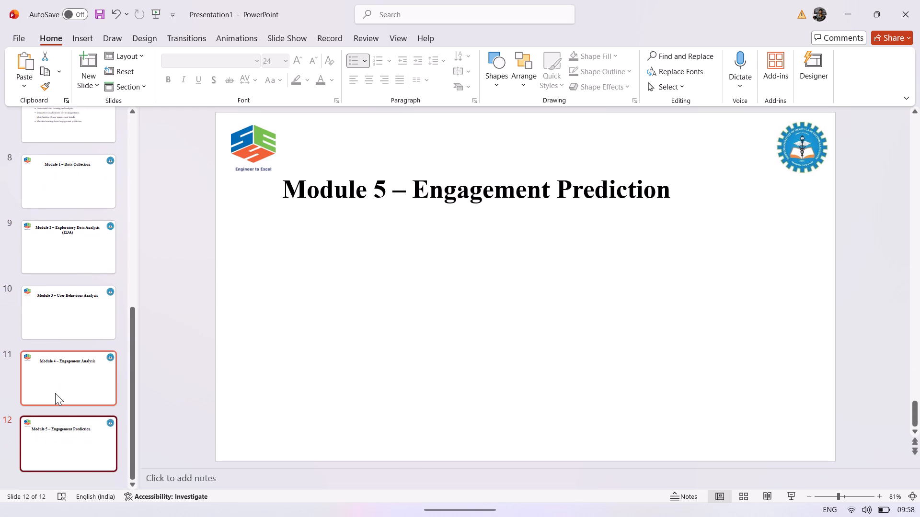
left_click(79, 433)
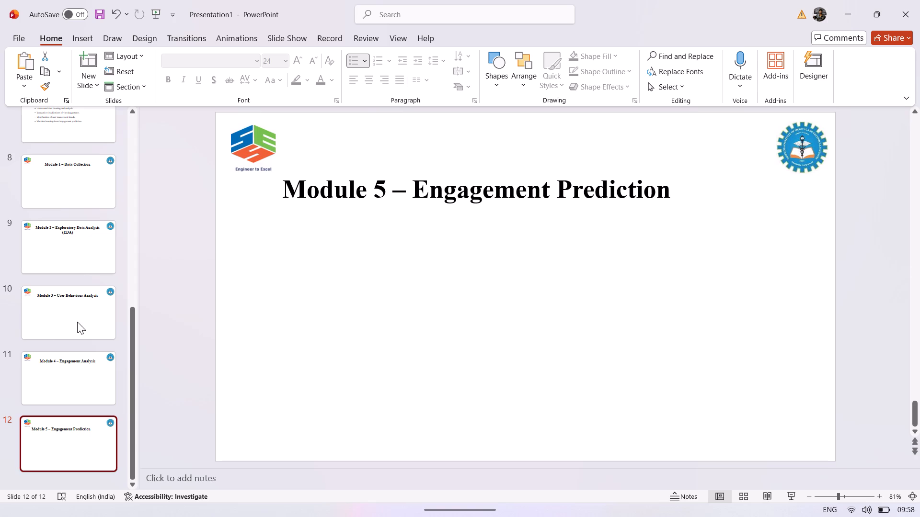
left_click(70, 169)
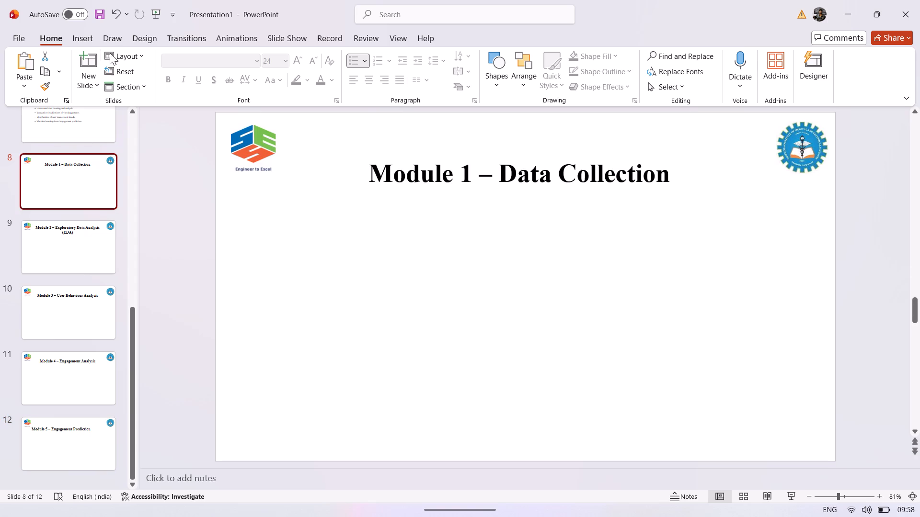
left_click(92, 34)
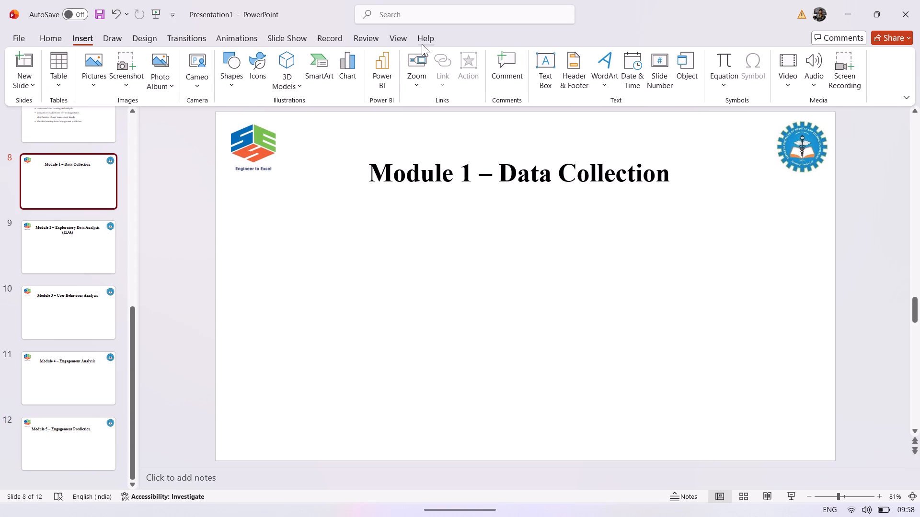
left_click(547, 65)
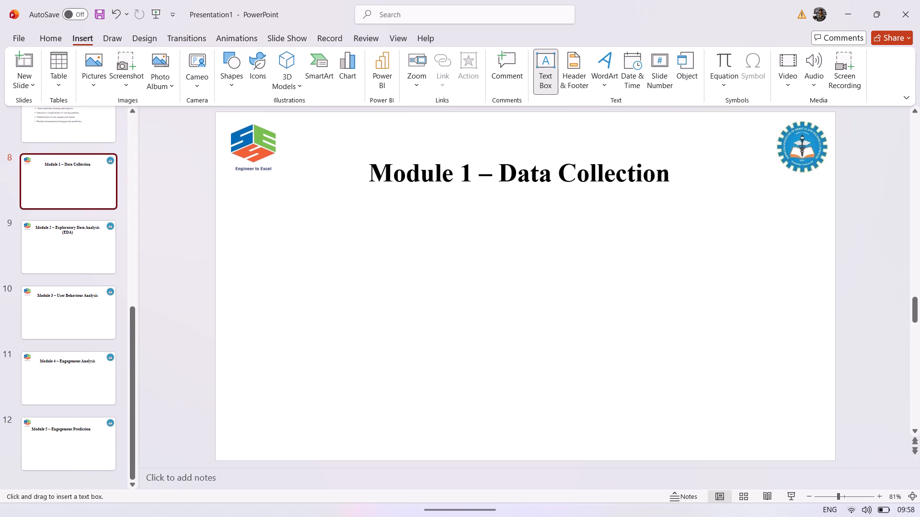
left_click_drag(298, 224, 761, 425)
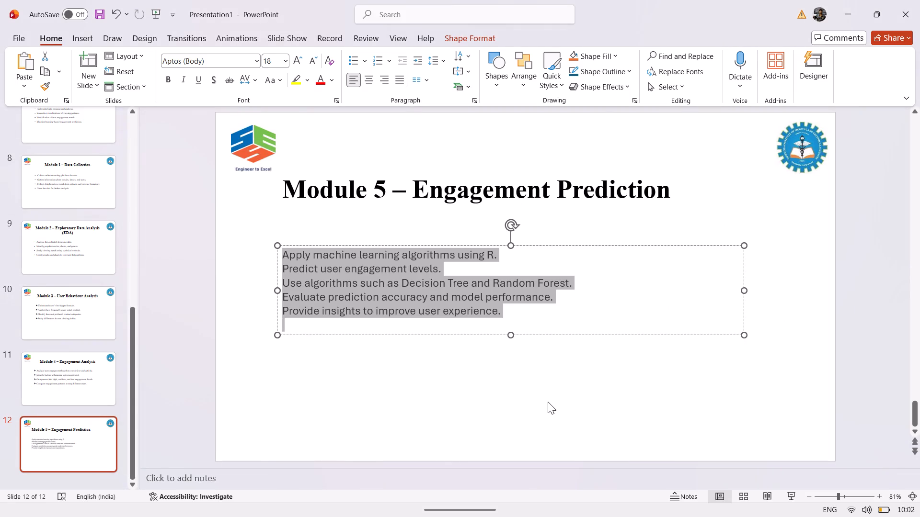
key("ctrl+j")
left_click(441, 61)
left_click(455, 90)
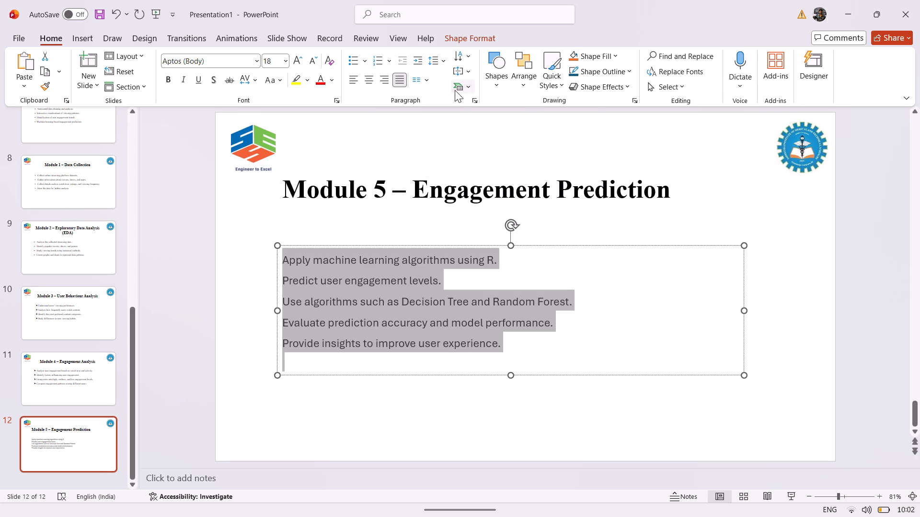
Set the font of the Module 5 points on slide 12 to Times New Roman.
left_click(257, 60)
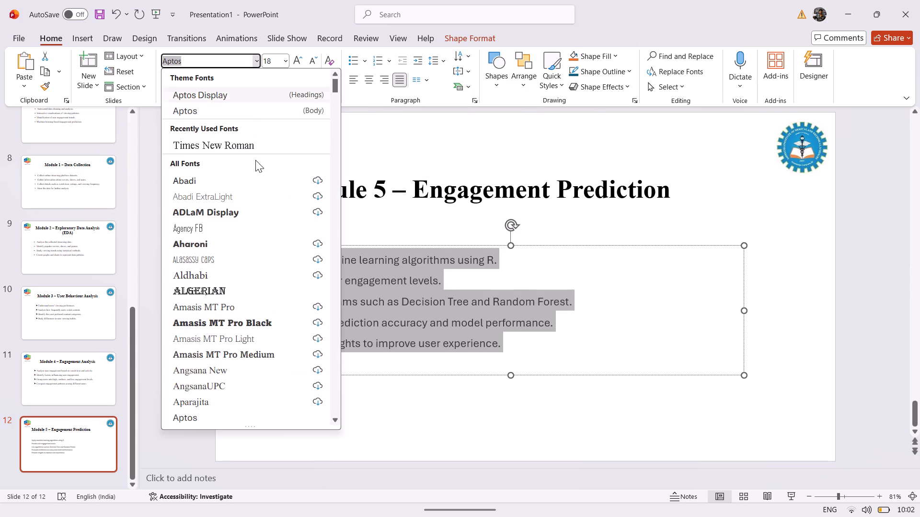
left_click(253, 147)
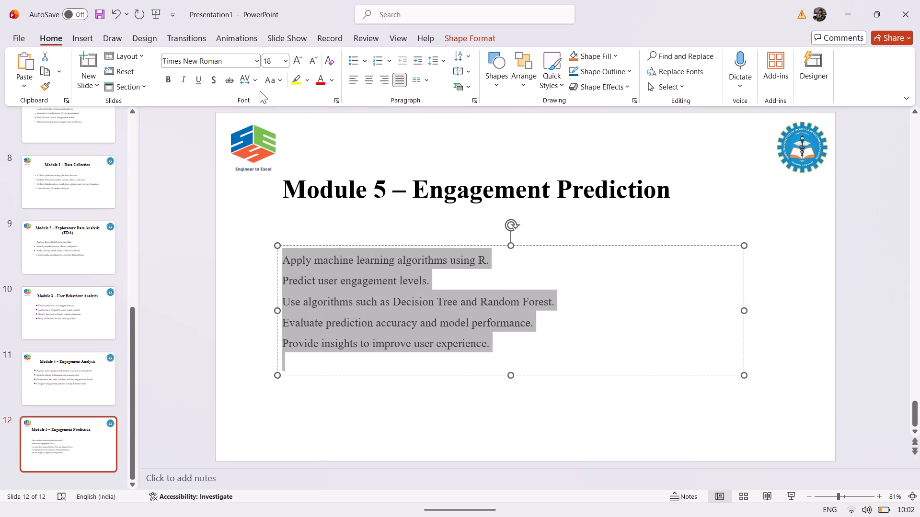
Set the Module 5 points on slide 12 to font size 24 and give them arrow bullets.
left_click(285, 60)
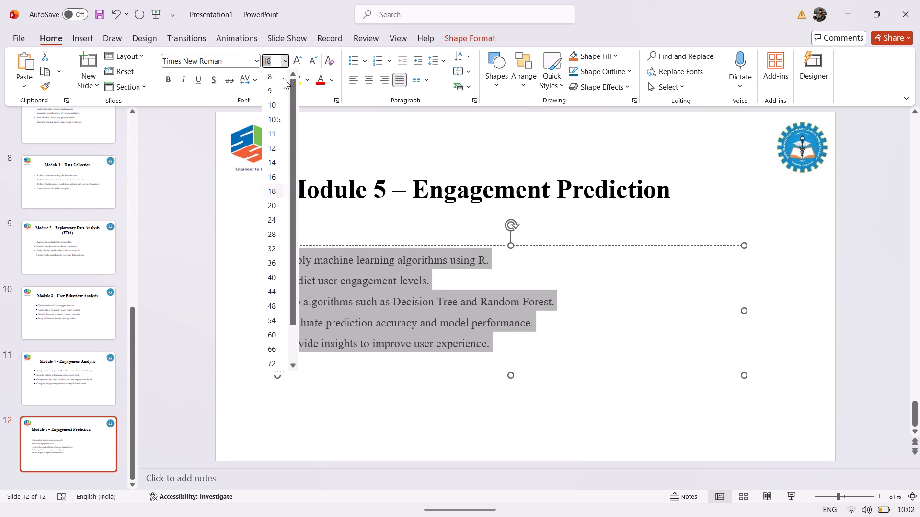
left_click(275, 216)
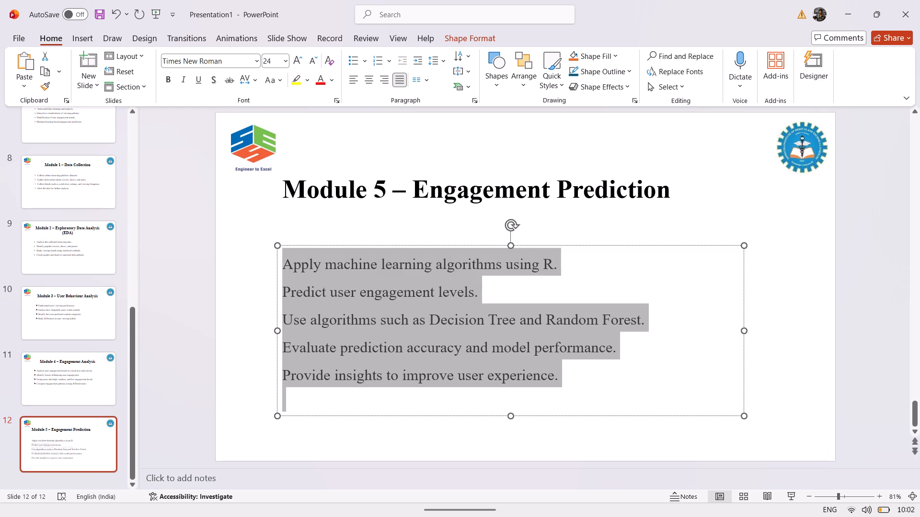
left_click(366, 61)
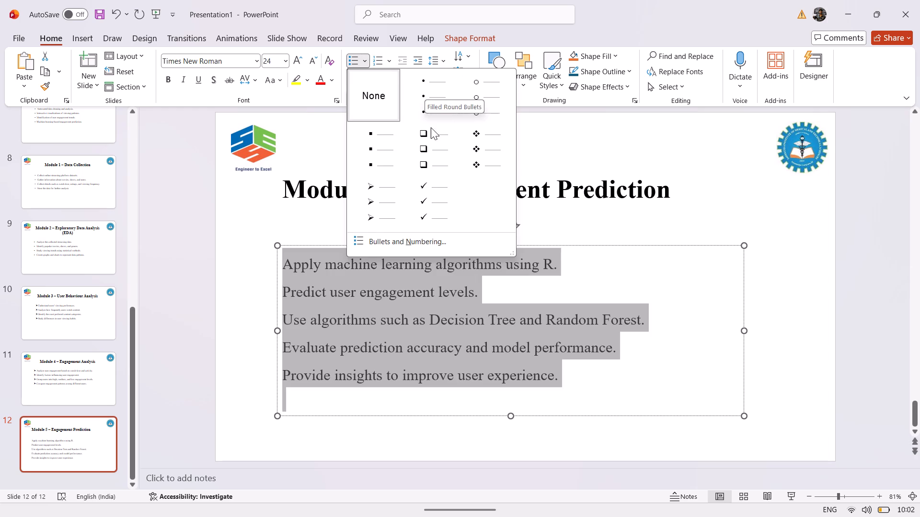
left_click(391, 193)
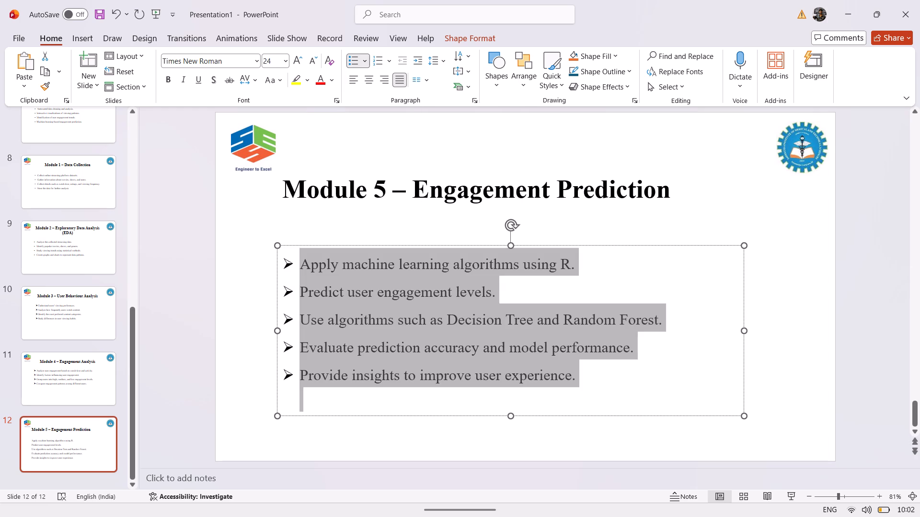
left_click(259, 273)
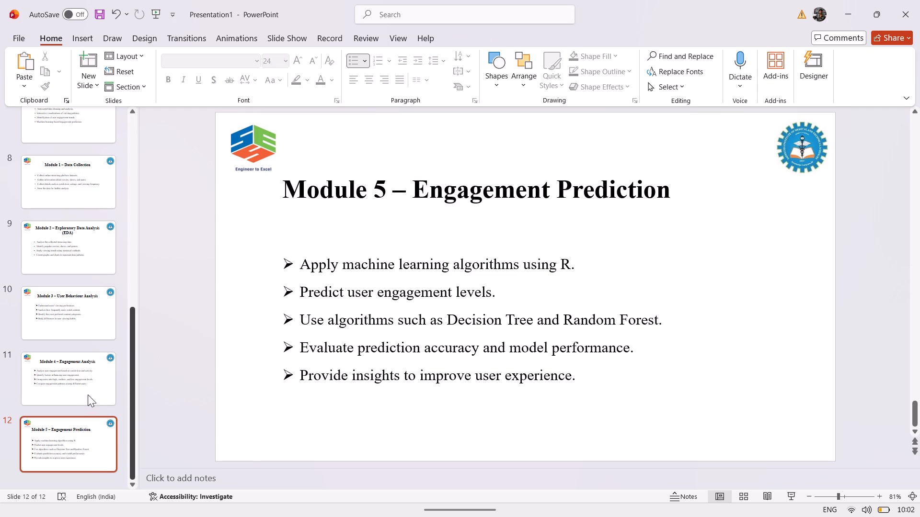
Review the slides from Module 4 – Engagement Analysis back to the Introduction, and forward again to Module 5 – Engagement Prediction.
left_click(83, 382)
key("Up")
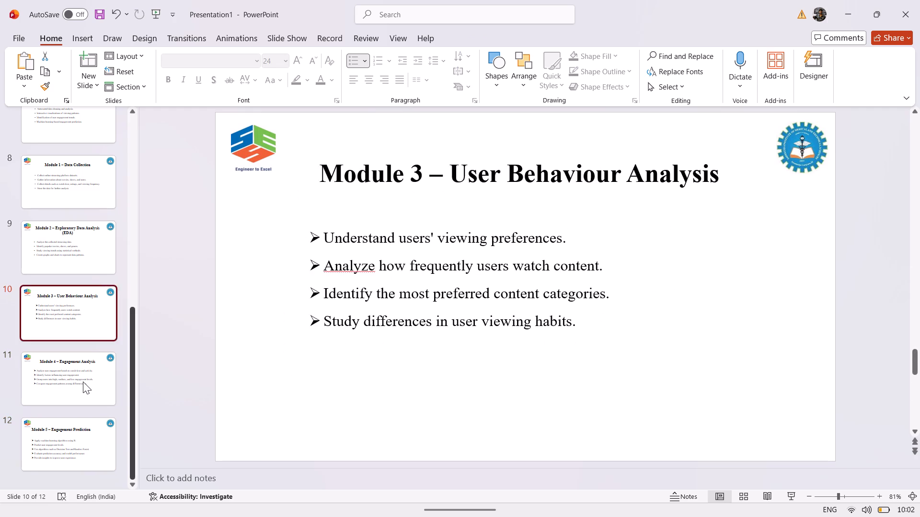
key("Up")
key("Up")
key("Up")
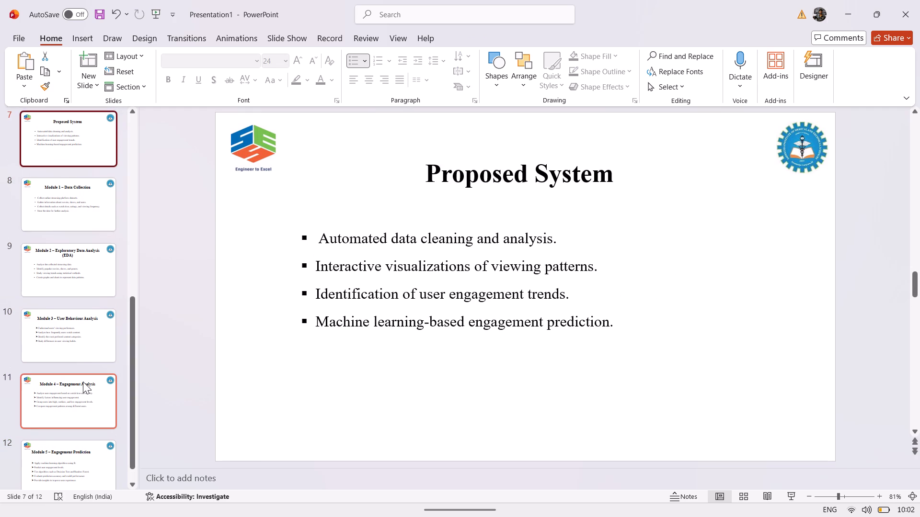
key("Up")
key("Up")
key("Up")
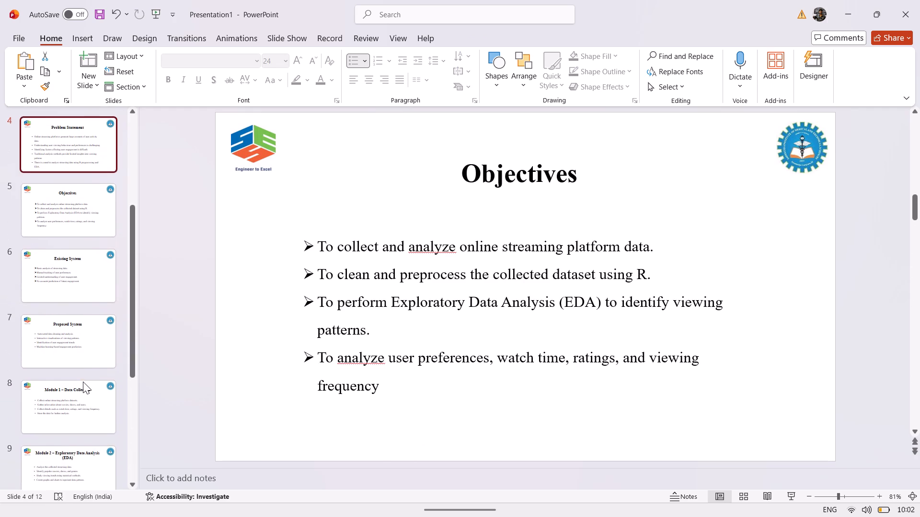
key("Up")
key("Up")
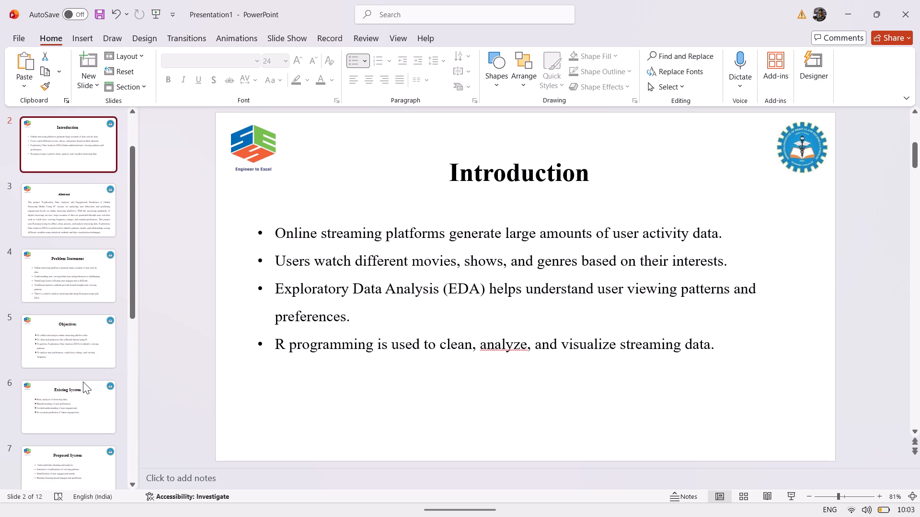
key("Down")
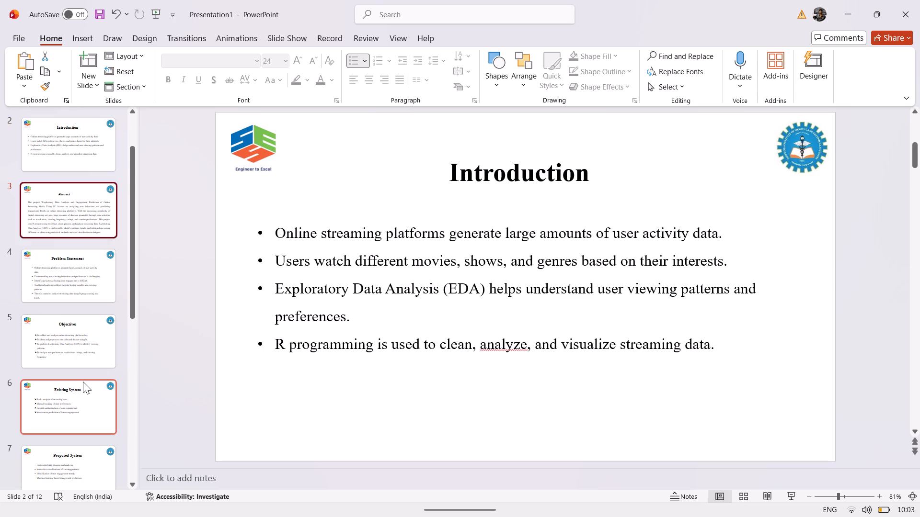
key("Down")
key("Down")
key("Down")
key("Down")
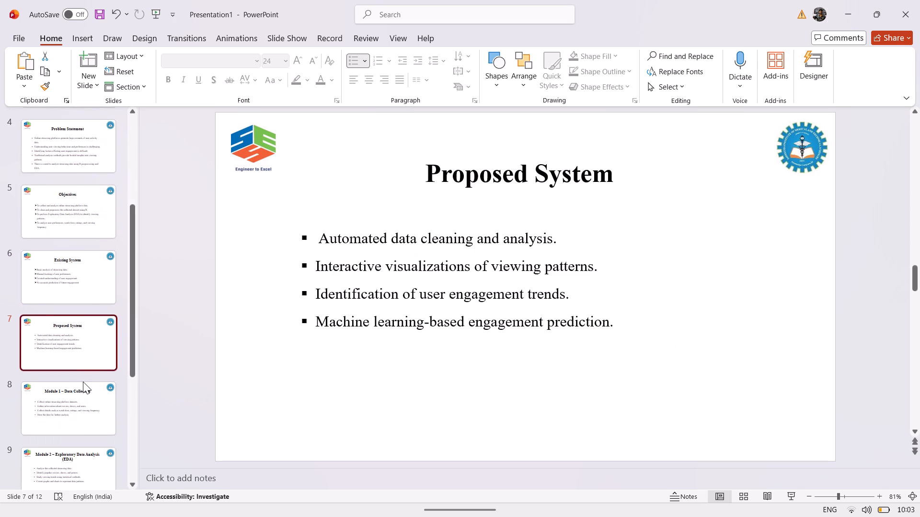
key("Down")
key("Down")
key("Down")
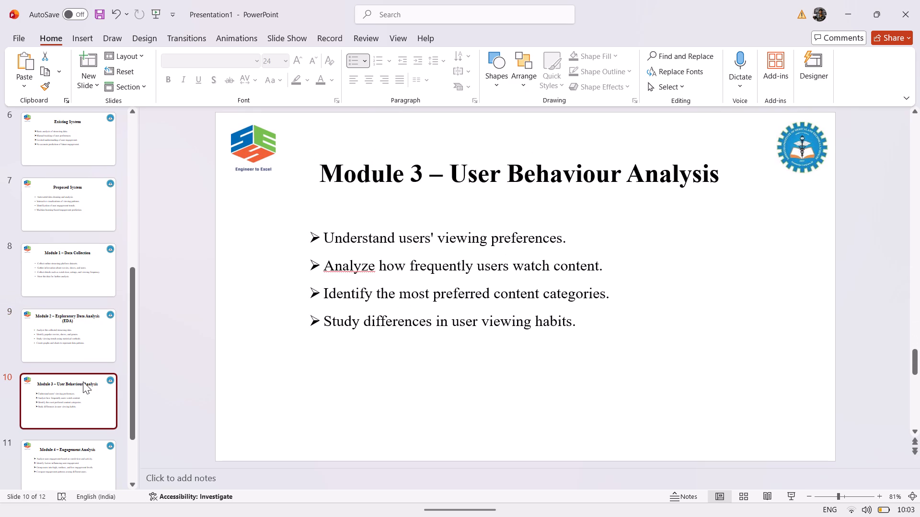
key("Down")
key("Down")
key("Down")
key("Down")
key("Down")
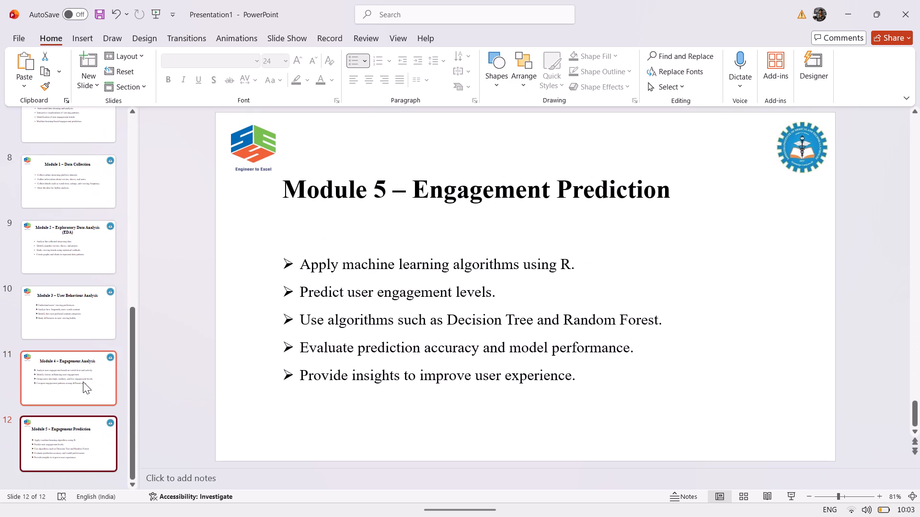
key("Down")
key("Down")
key("Down")
left_click(68, 437)
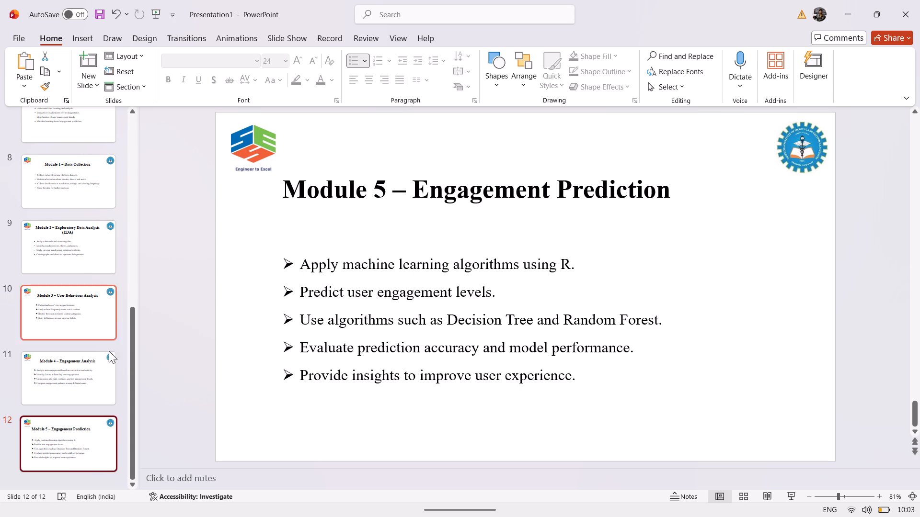
left_click(93, 435)
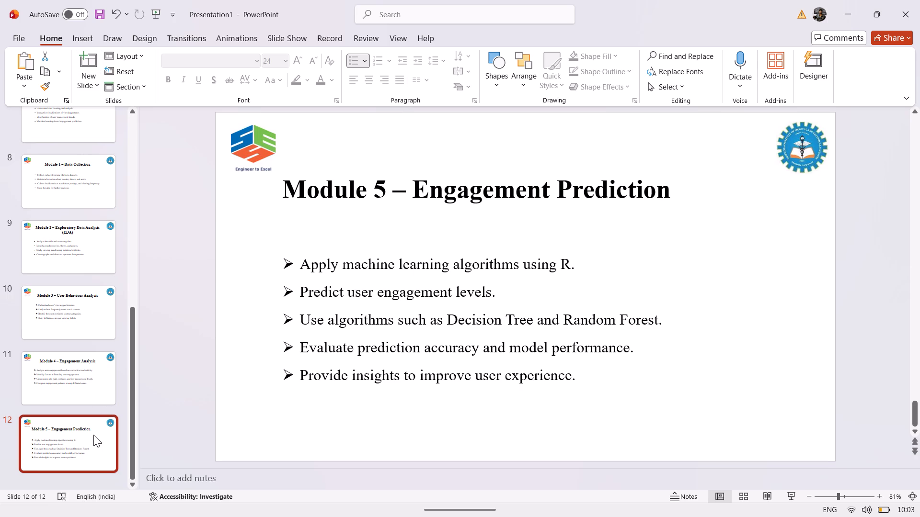
left_click(93, 435)
Review the whole presentation once more, from slide 11 back to the title slide and forward to slide 12.
left_click(87, 394)
key("Up")
key("Up")
key("Up")
key("Up")
key("Up")
key("Up")
key("Up")
key("Up")
key("Up")
key("Up")
key("Up")
key("Up")
key("Up")
key("Up")
key("Up")
key("Up")
key("Up")
key("Up")
key("Up")
key("Up")
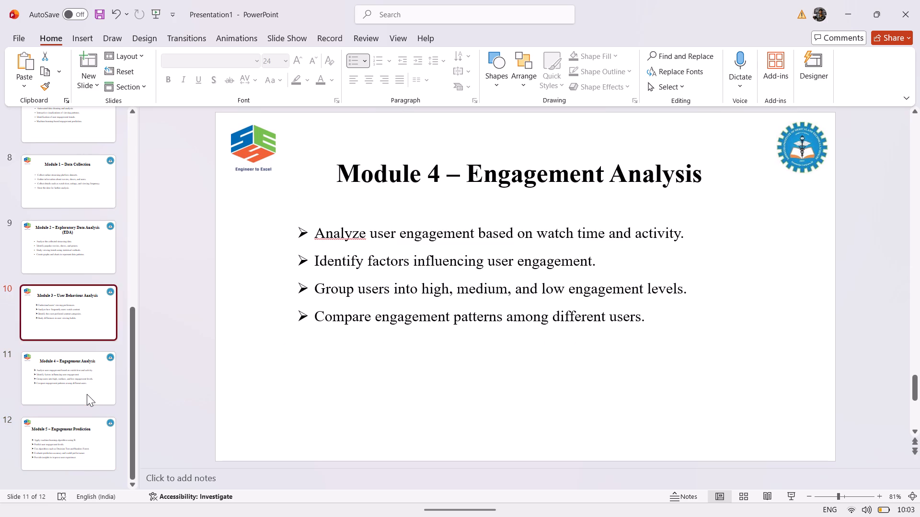
key("Down")
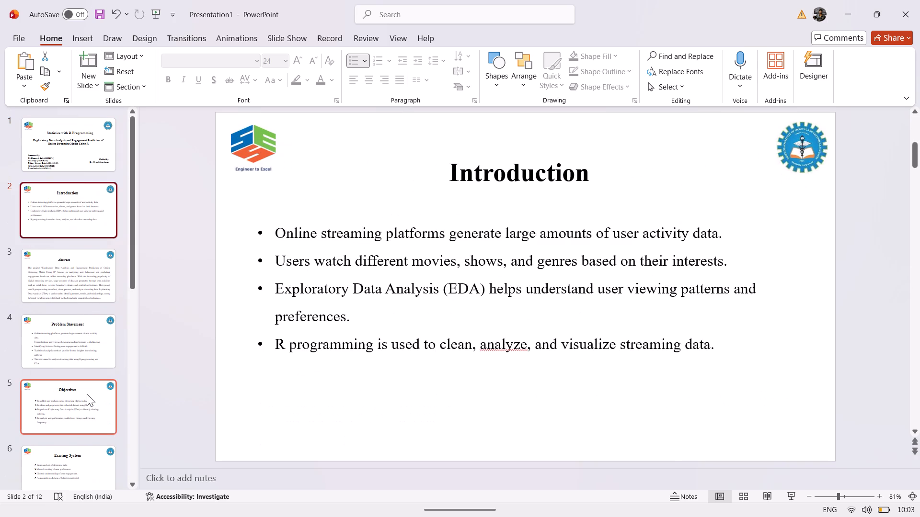
key("Down")
key("Down")
key("Down")
key("Down")
key("Down")
key("Down")
key("Down")
key("Down")
key("Down")
key("Down")
key("Down")
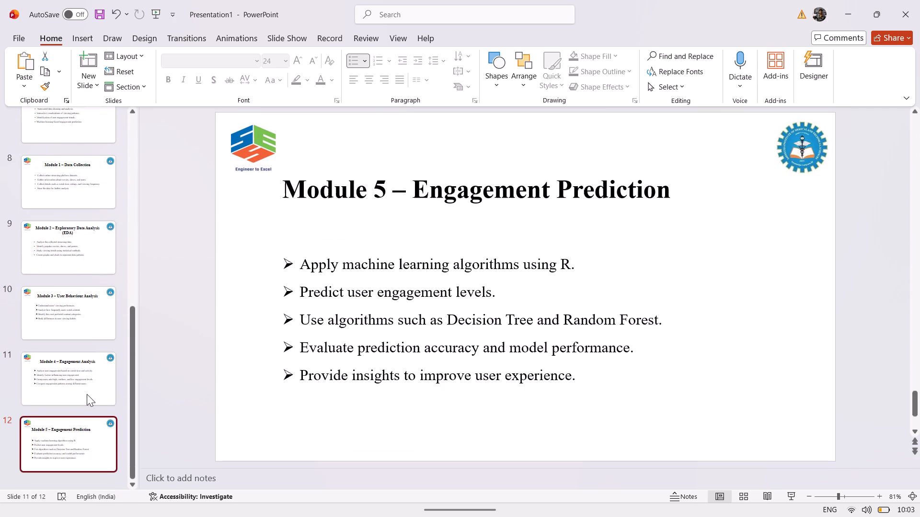
key("Down")
key("Down")
key("Down")
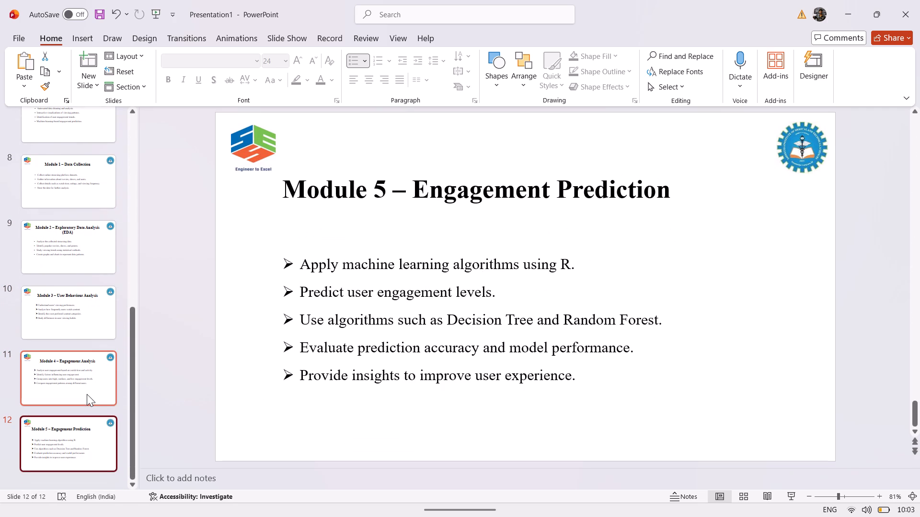
left_click(99, 432)
left_click(99, 432)
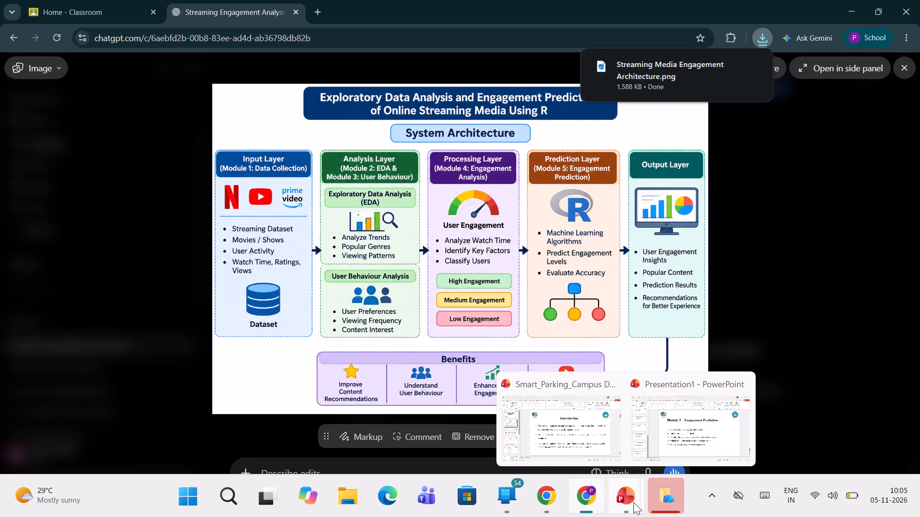
Switch to the Presentation1 window in PowerPoint.
left_click(673, 431)
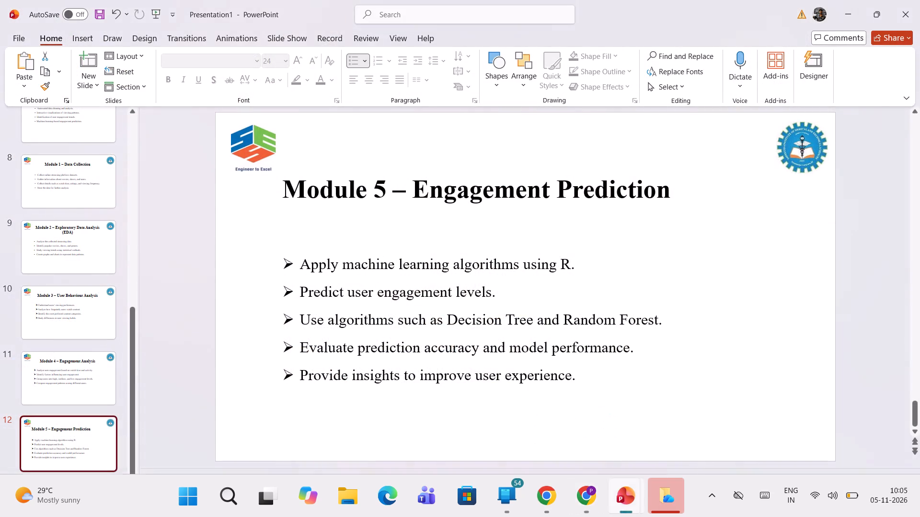
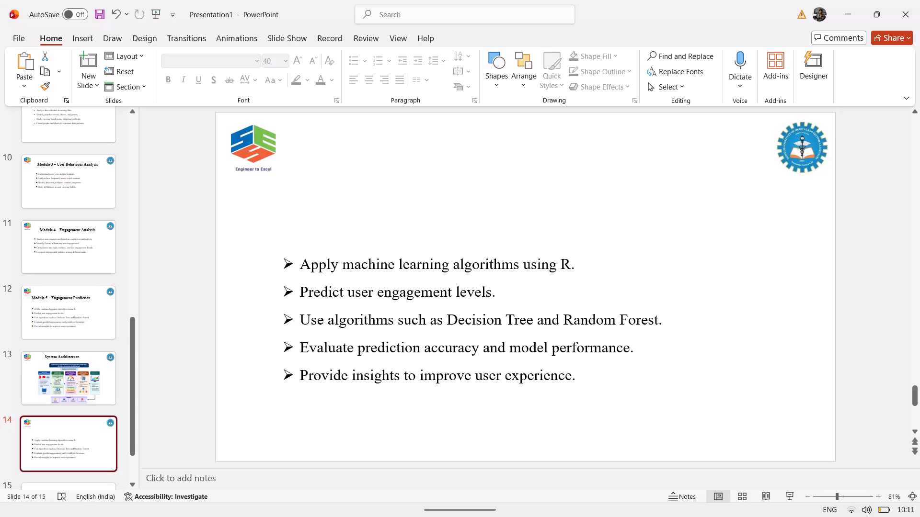
Delete all the bulleted text from slide 14, leaving only the two logos.
left_click(383, 330)
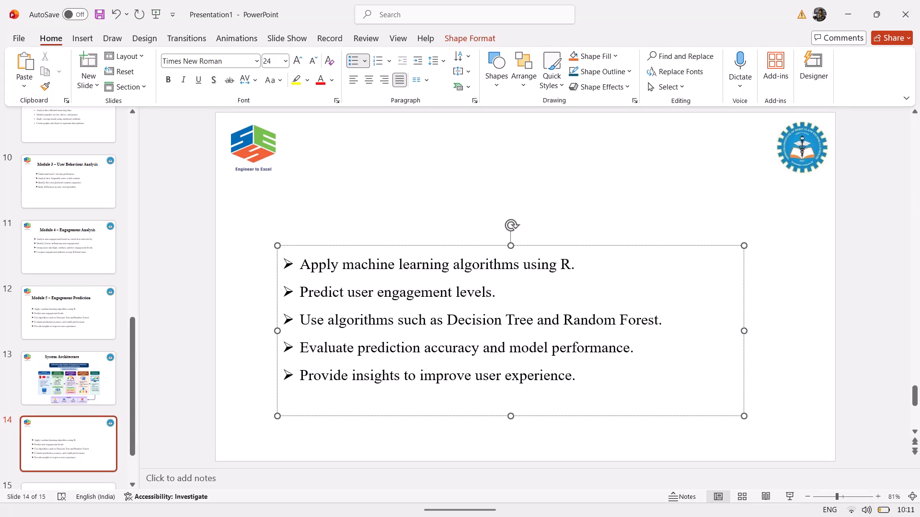
key("ctrl+a")
key("BackSpace")
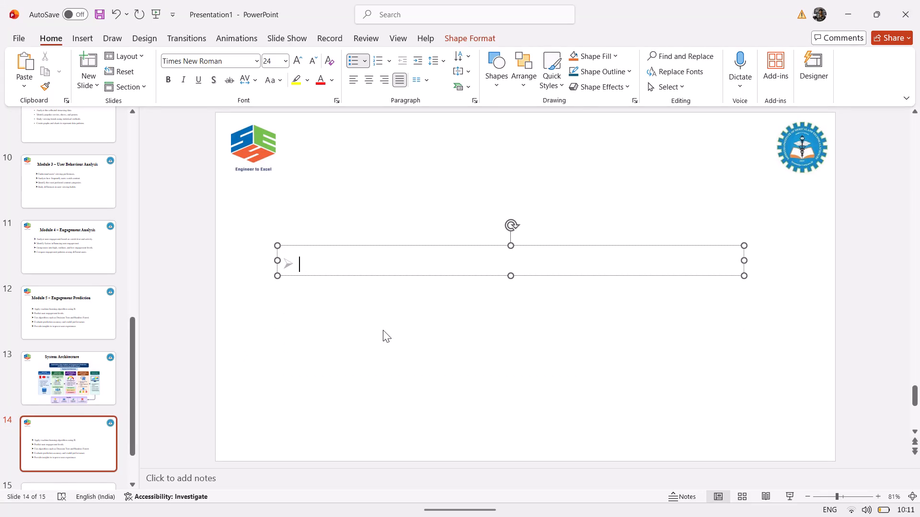
left_click(437, 390)
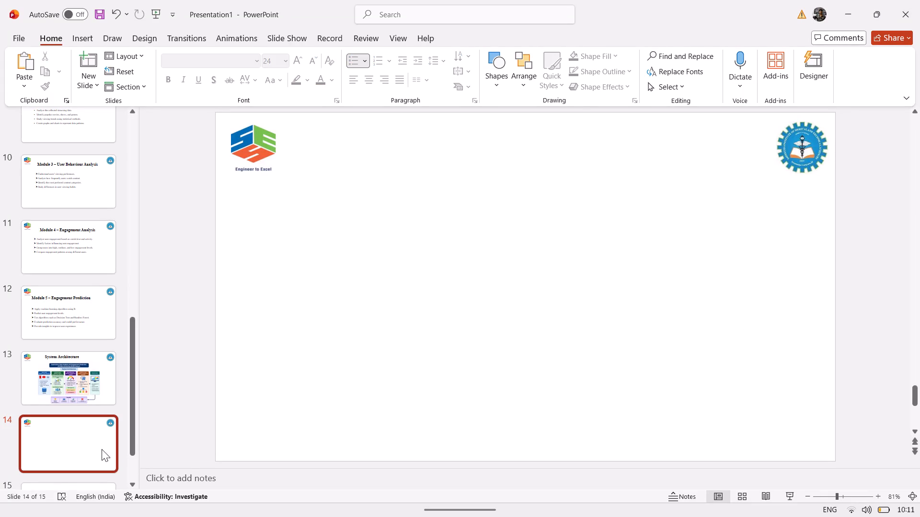
Duplicate the emptied logo slide 14 twice to make two more blank logo slides.
right_click(79, 443)
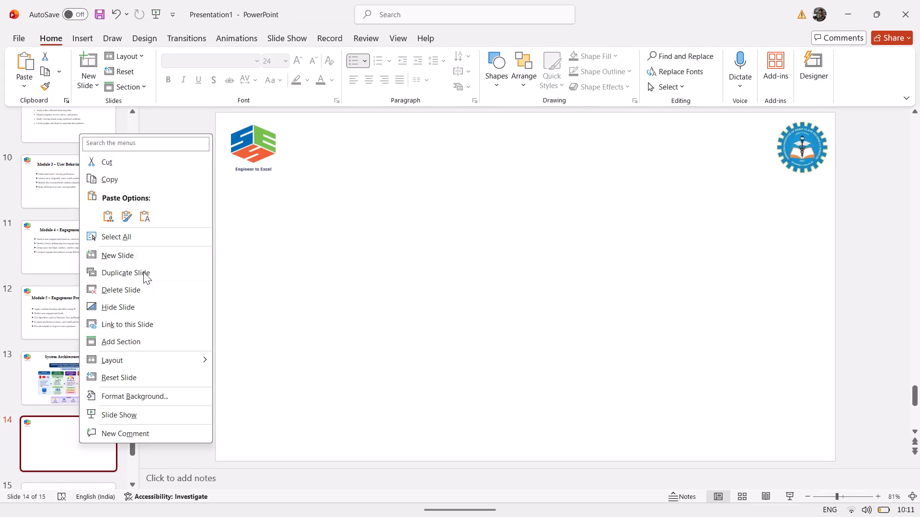
left_click(151, 274)
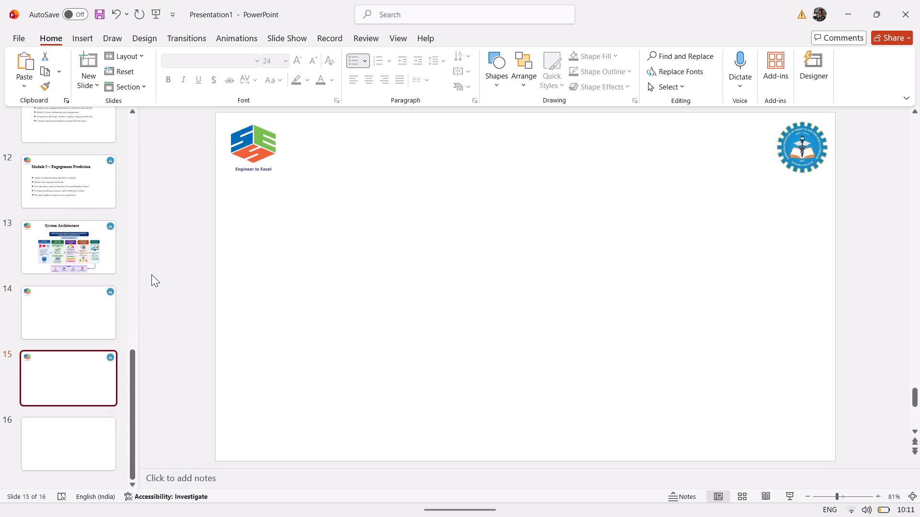
right_click(85, 380)
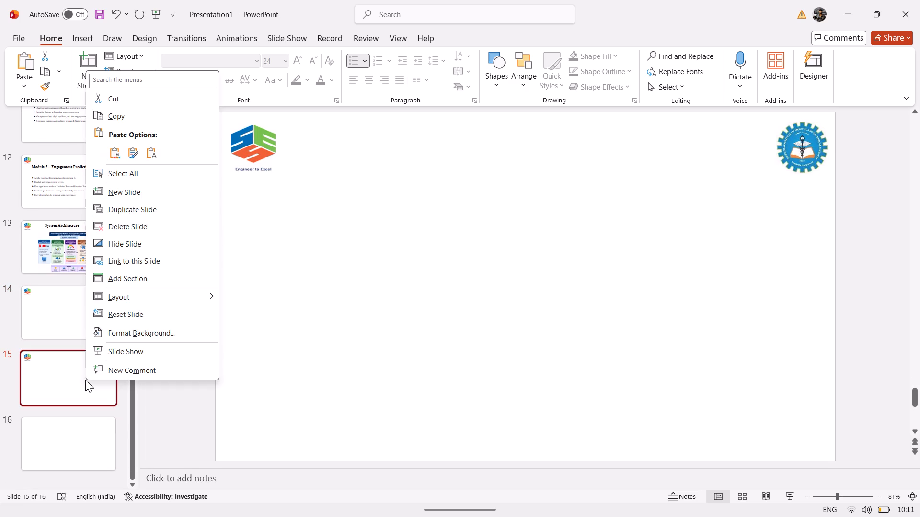
left_click(152, 208)
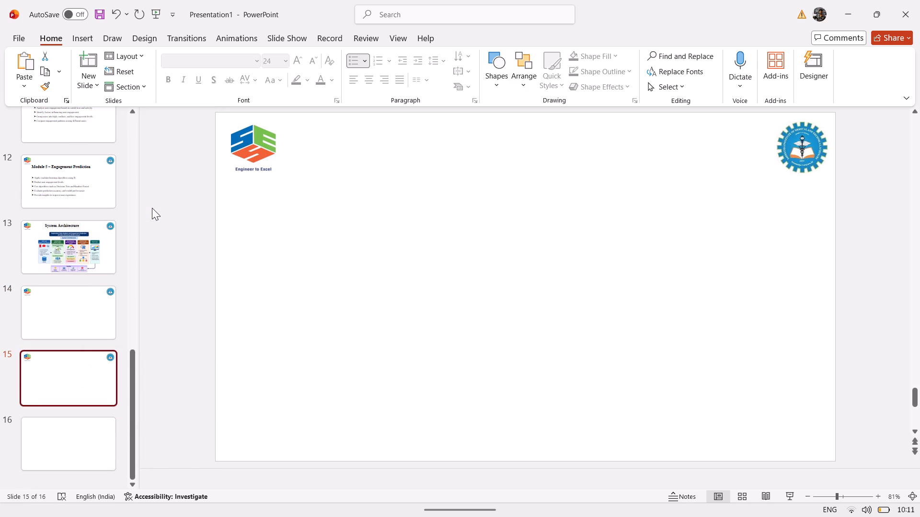
Add a text box near the top of slide 14, between the logos, reading "Sample Output".
left_click(81, 297)
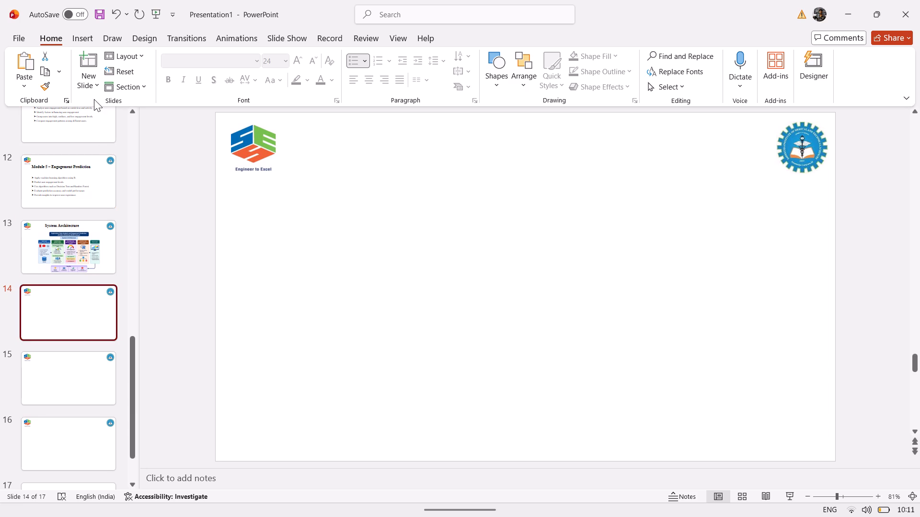
left_click(87, 37)
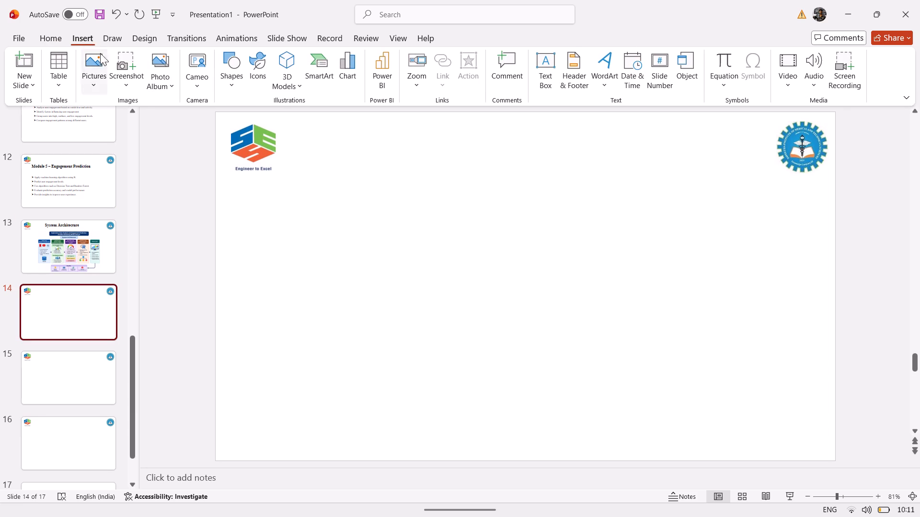
left_click(552, 63)
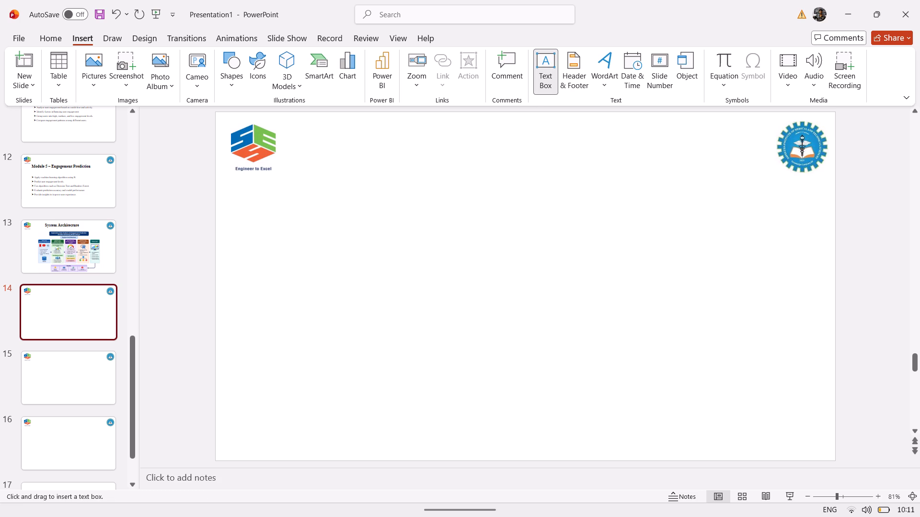
left_click_drag(334, 169, 606, 237)
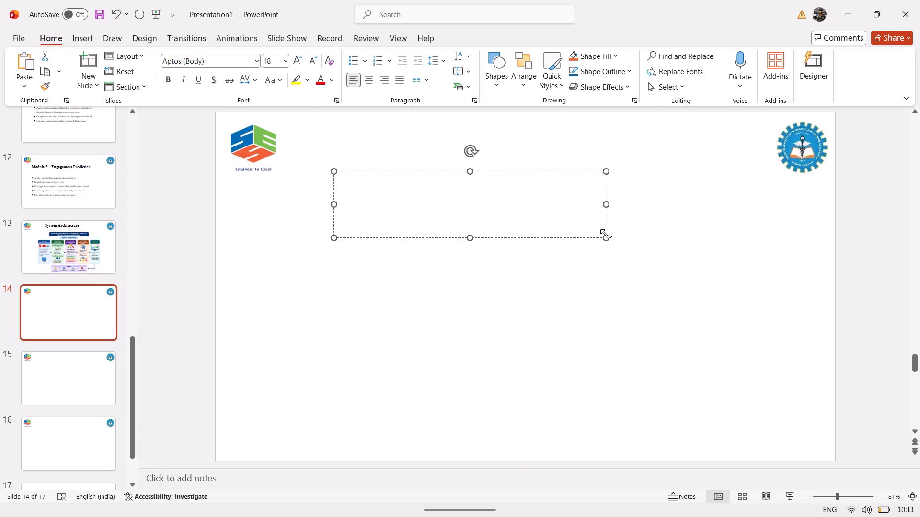
key("shift+s")
type("amp")
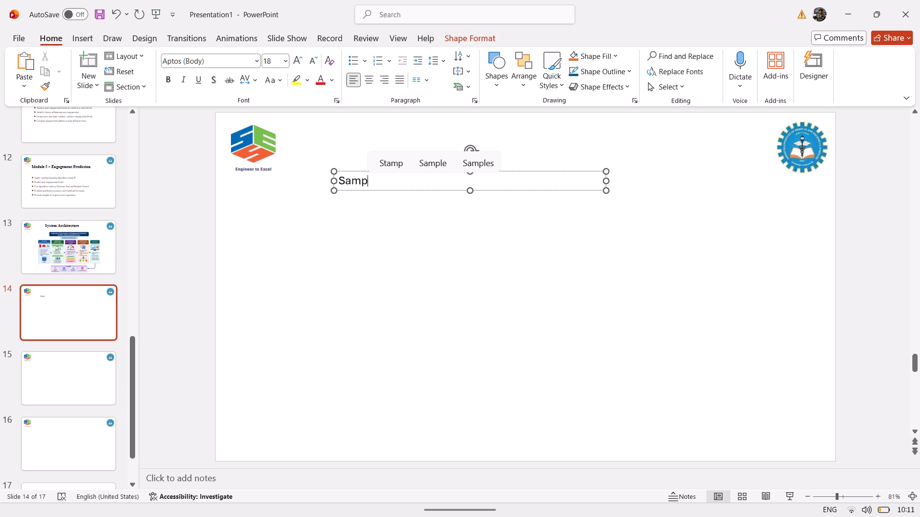
left_click(433, 165)
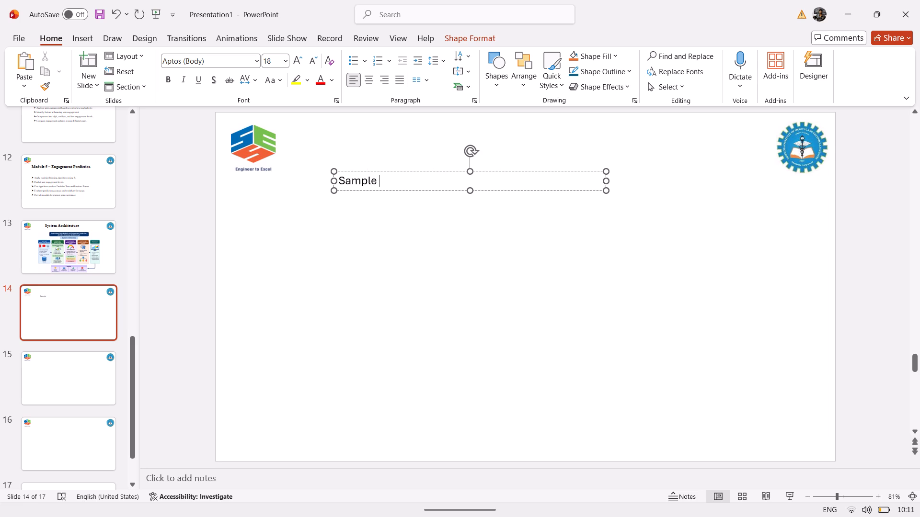
type("Ou")
type("pu")
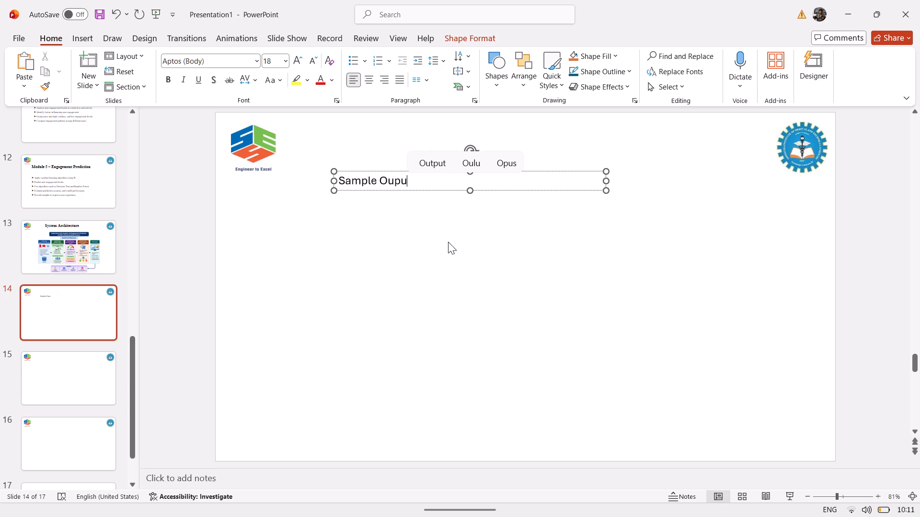
left_click(435, 167)
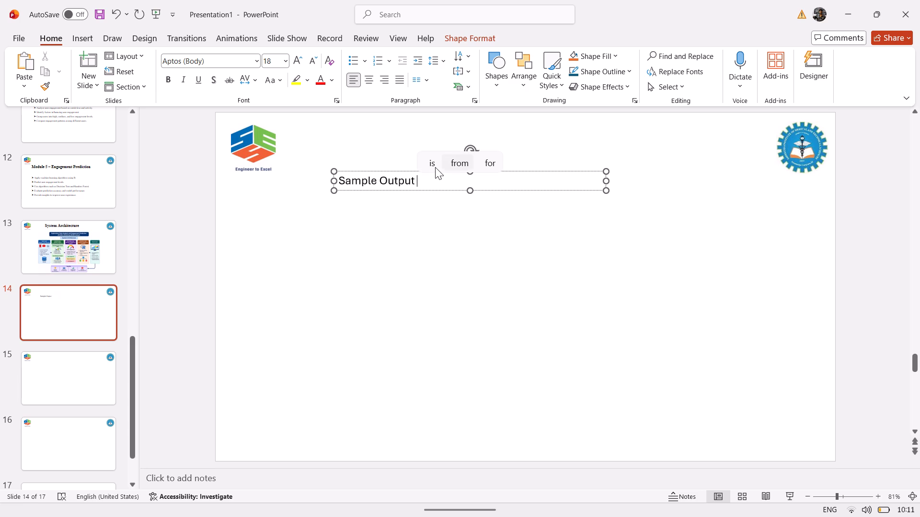
Format the "Sample Output" heading as Times New Roman, centred, bold, 36 pt.
key("ctrl+a")
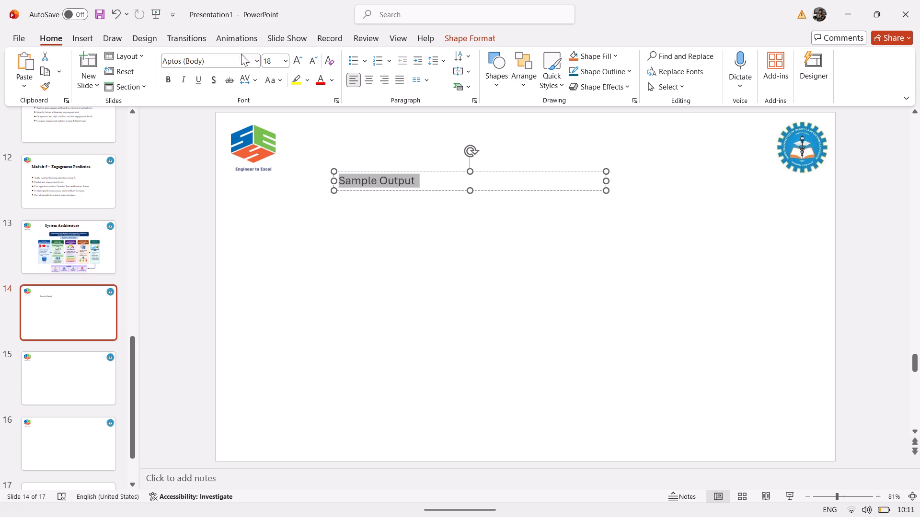
left_click(256, 63)
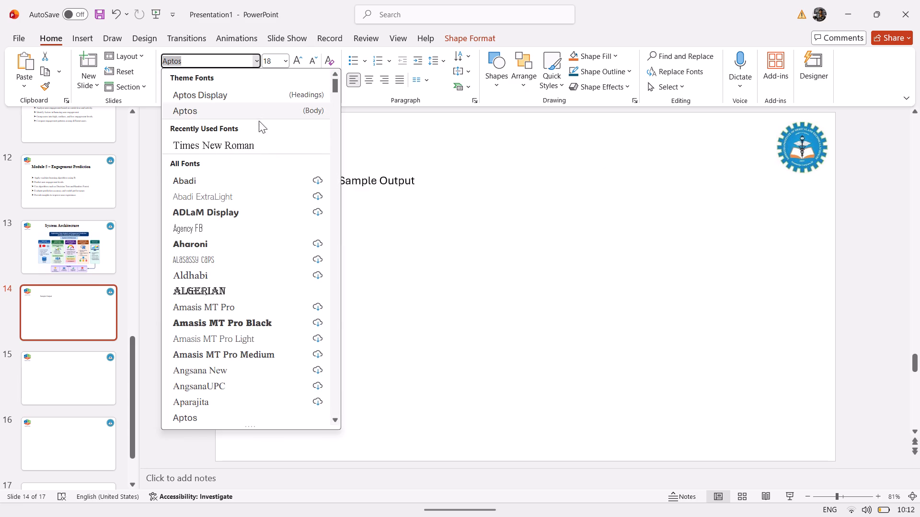
left_click(260, 141)
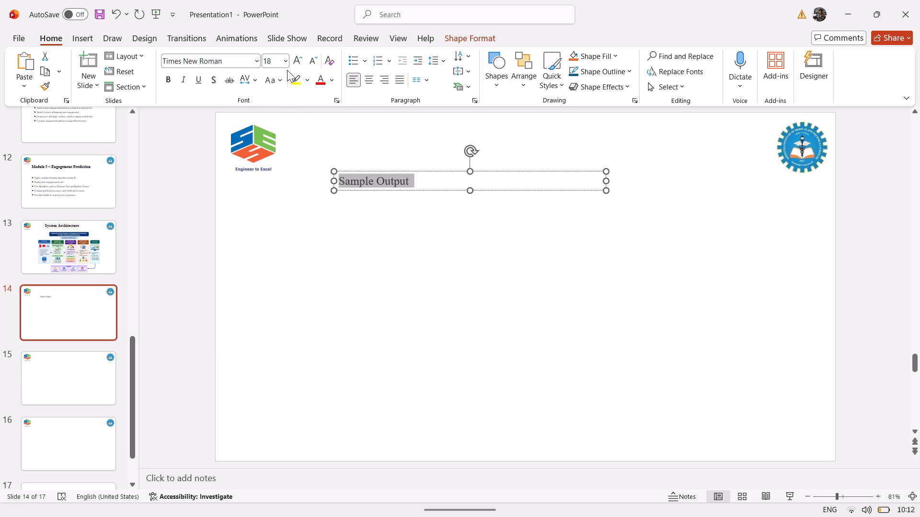
left_click(368, 80)
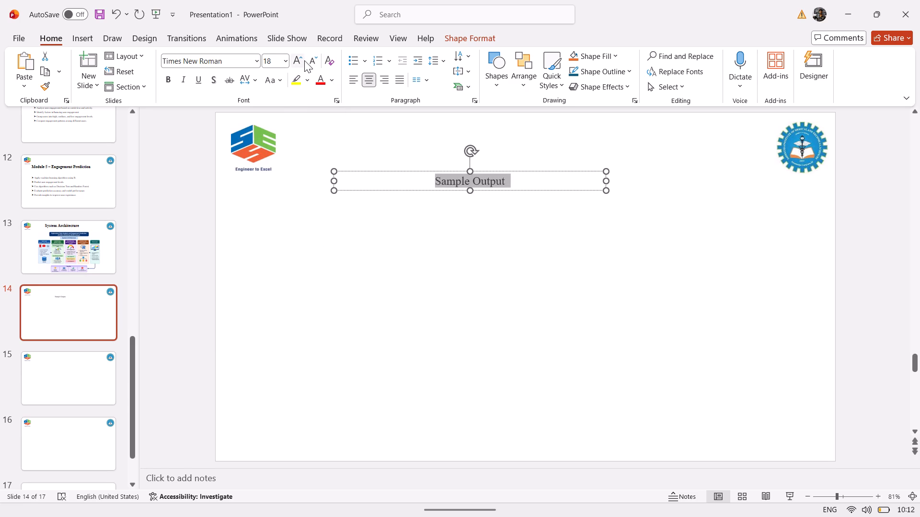
key("ctrl+b")
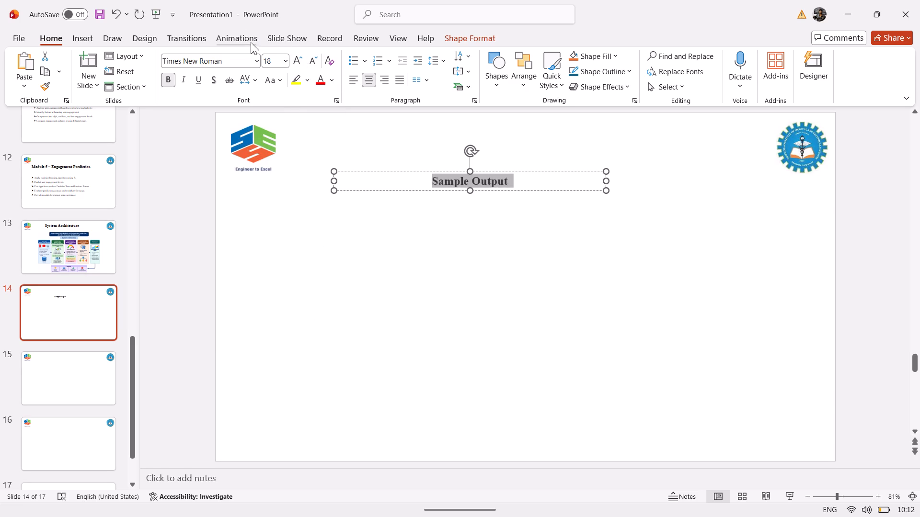
left_click(286, 61)
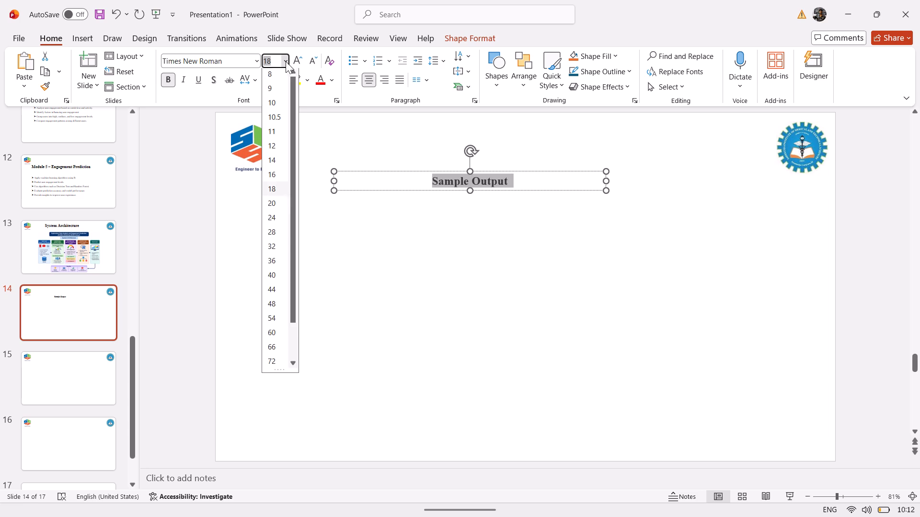
left_click(268, 260)
left_click(521, 228)
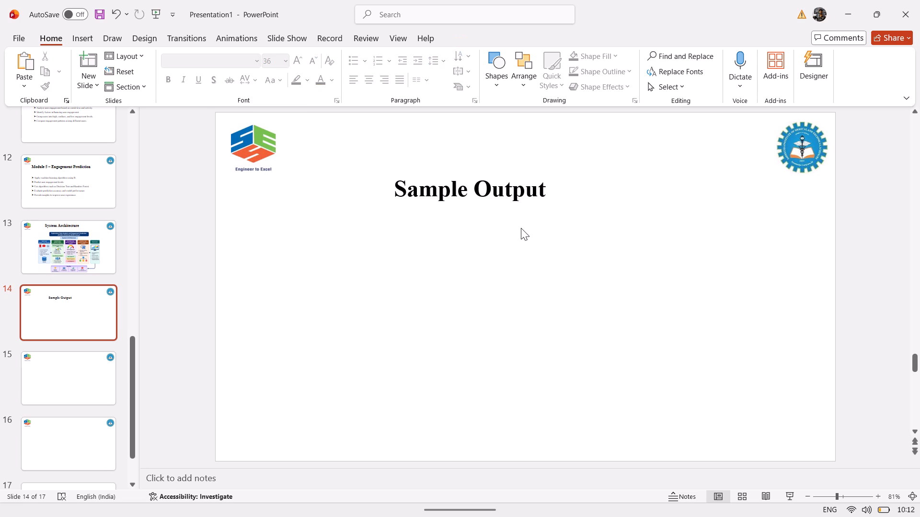
Move the "Sample Output" heading slightly up and to the right on slide 14.
left_click(486, 192)
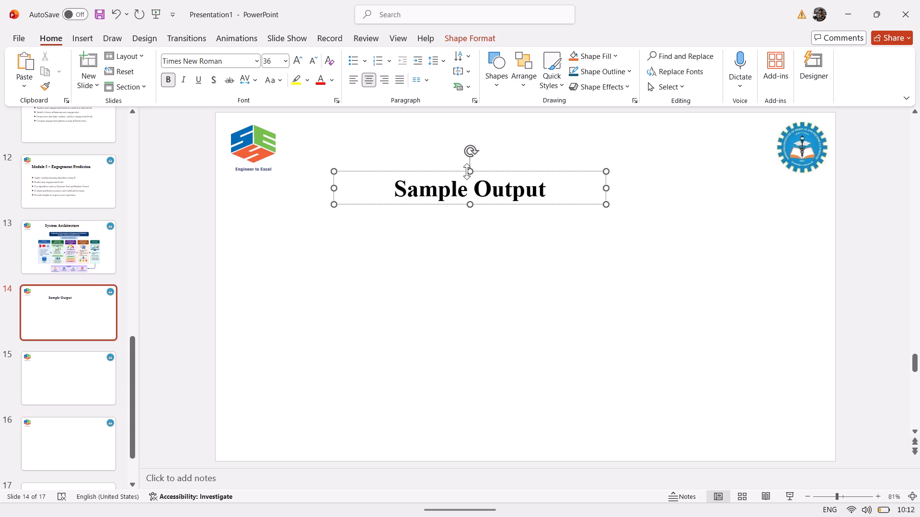
left_click_drag(462, 171, 477, 166)
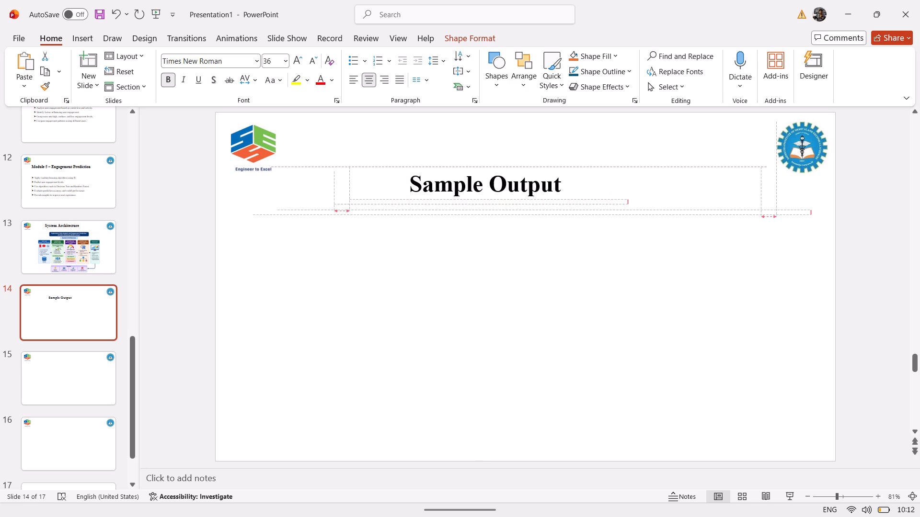
left_click_drag(477, 166, 478, 165)
left_click(461, 301)
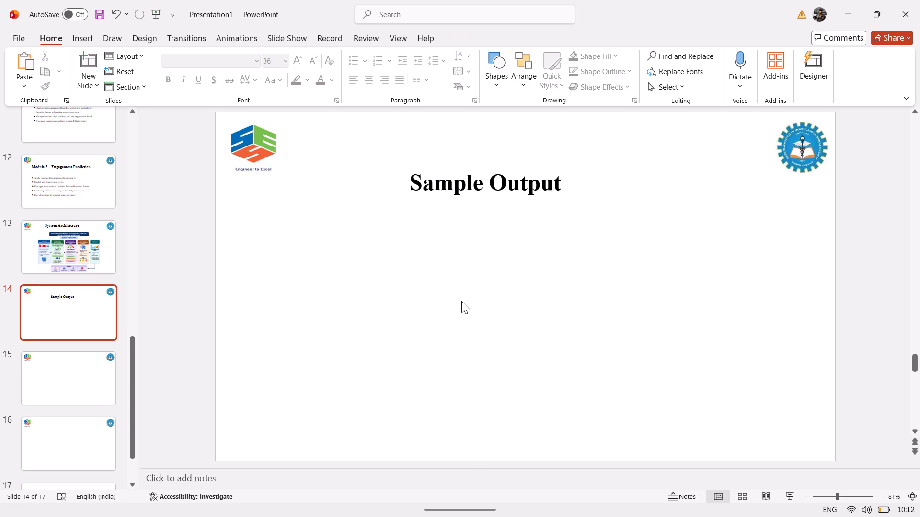
Add a wide text box near the top of slide 15 reading "Conclusion".
left_click(90, 371)
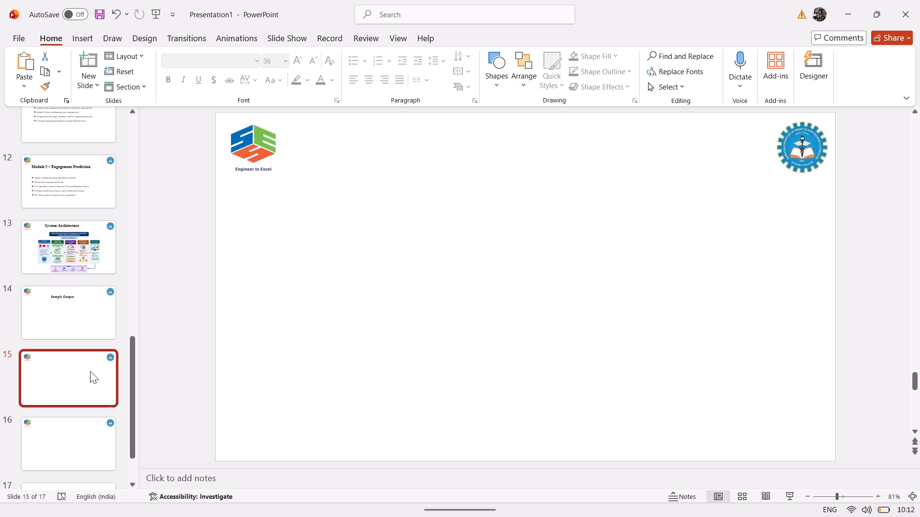
left_click(82, 36)
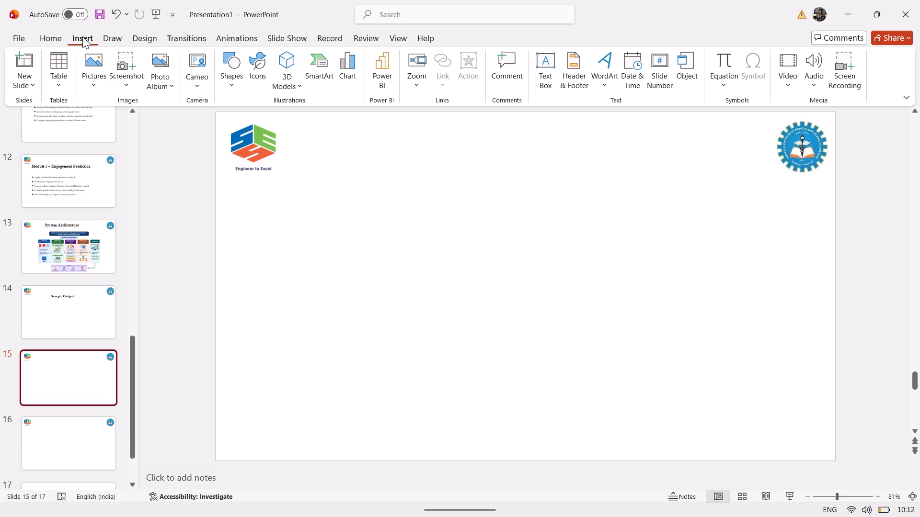
left_click(541, 61)
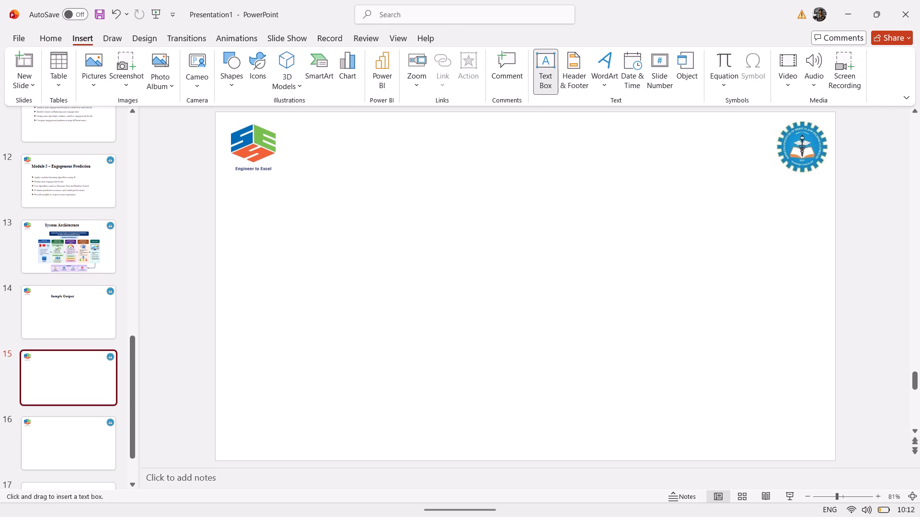
left_click_drag(348, 176, 632, 220)
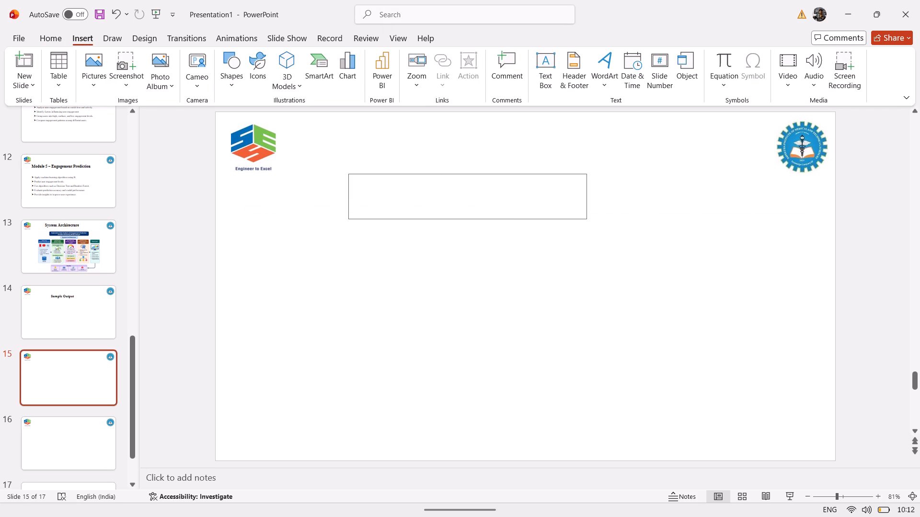
left_click_drag(632, 220, 691, 215)
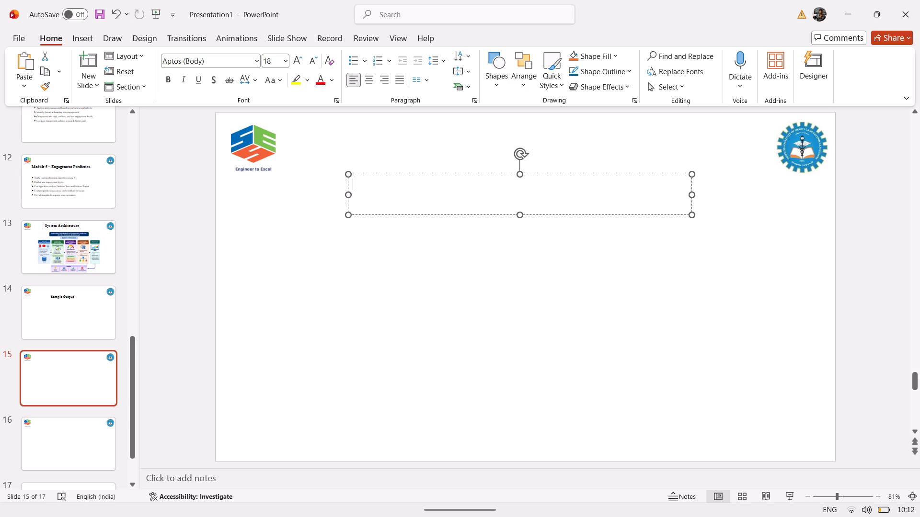
key("shift+c")
type("onclusion")
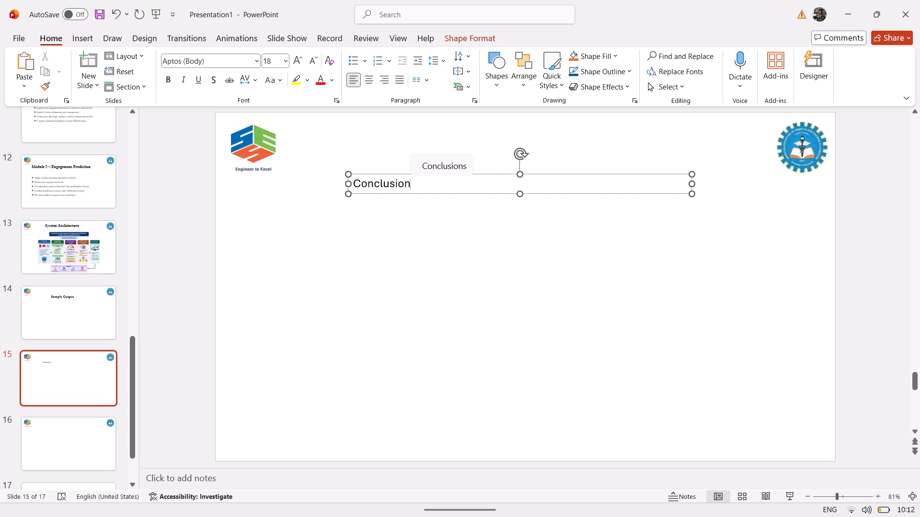
left_click(442, 170)
key("BackSpace")
key("BackSpace")
Format the "Conclusion" heading on slide 15 as Times New Roman, bold, centred, 36 pt.
key("ctrl+a")
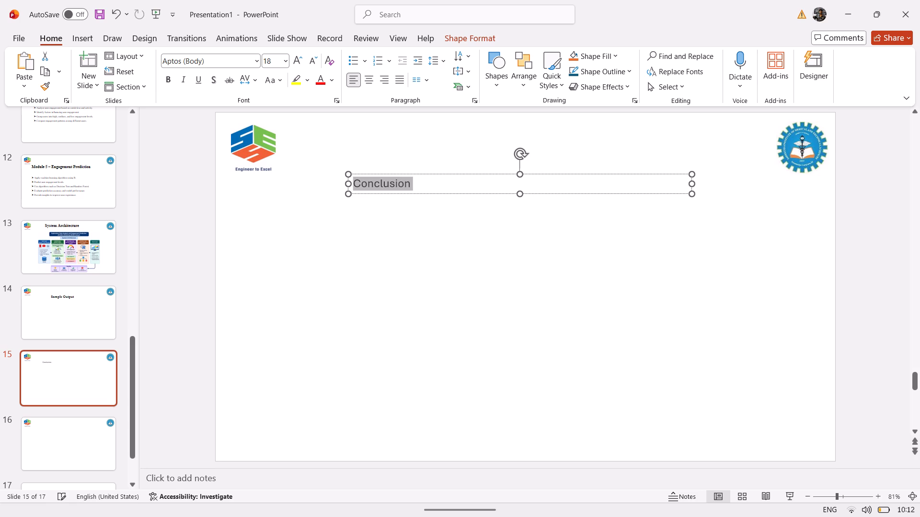
left_click(257, 62)
left_click(273, 146)
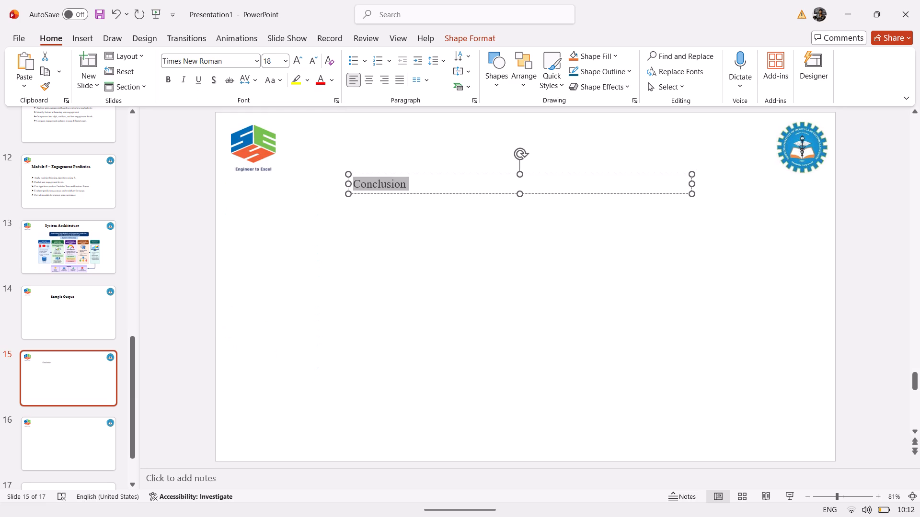
left_click(166, 84)
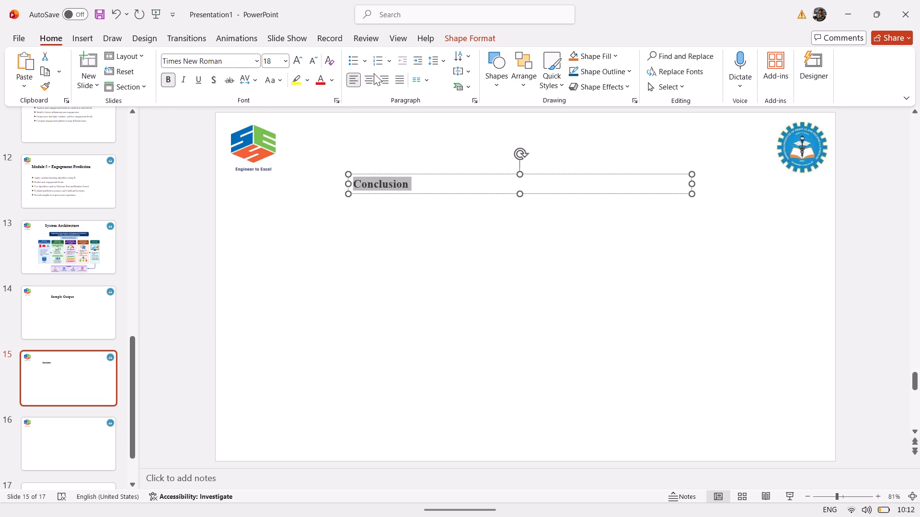
left_click(373, 78)
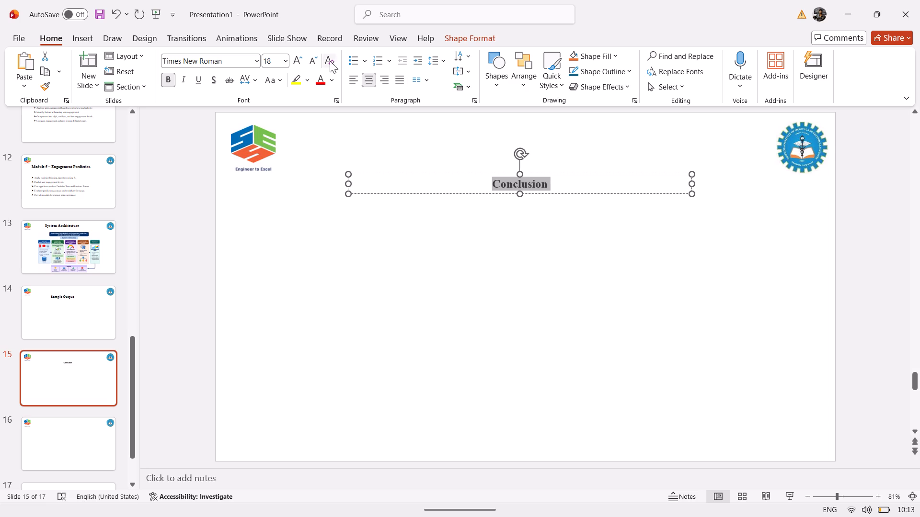
left_click(286, 63)
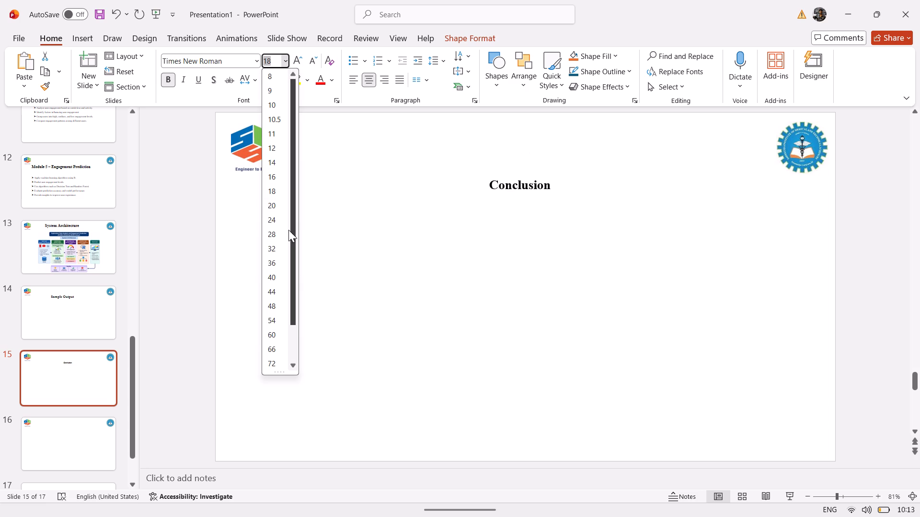
left_click(278, 266)
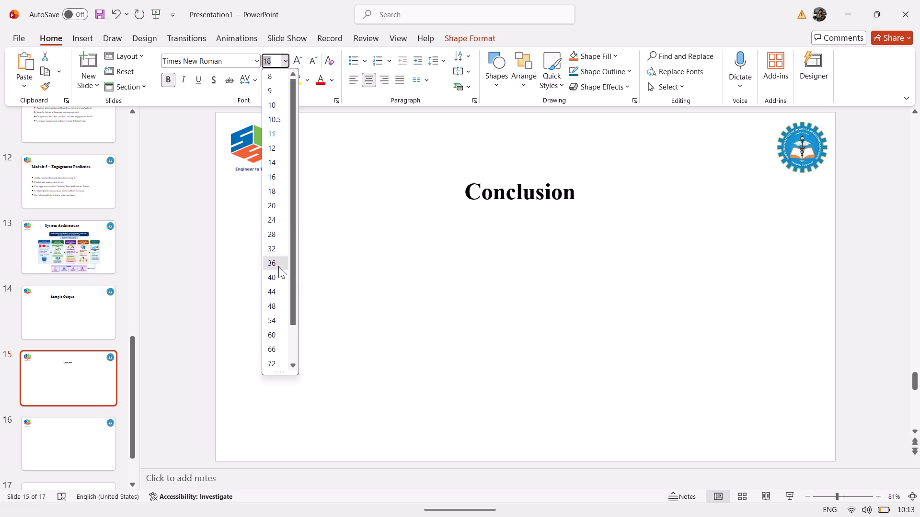
left_click(471, 335)
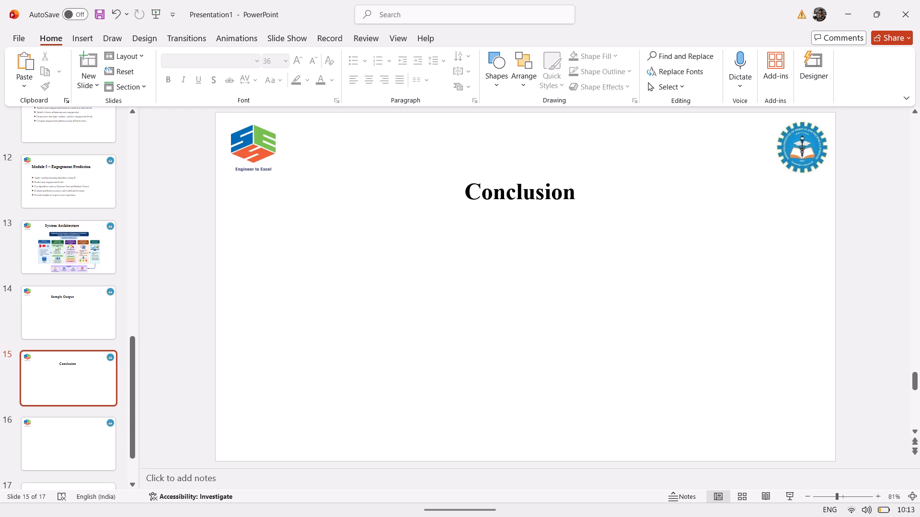
Move the "Conclusion" heading up and slightly to the left on slide 15, level with the logos.
left_click(535, 194)
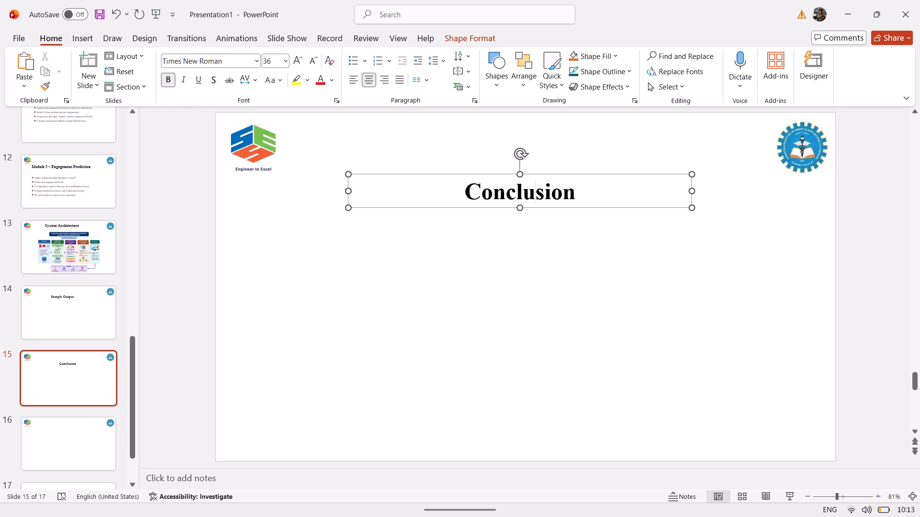
left_click_drag(508, 173, 484, 139)
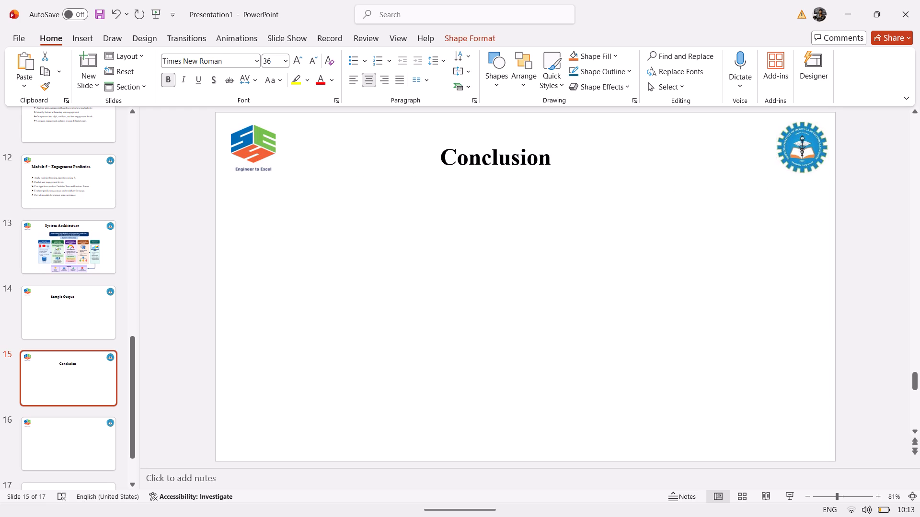
left_click_drag(484, 139, 484, 137)
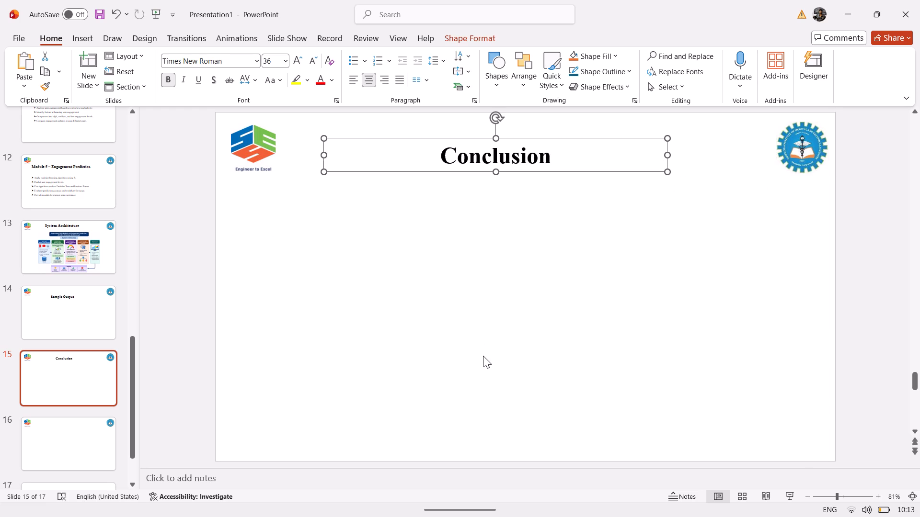
left_click(483, 356)
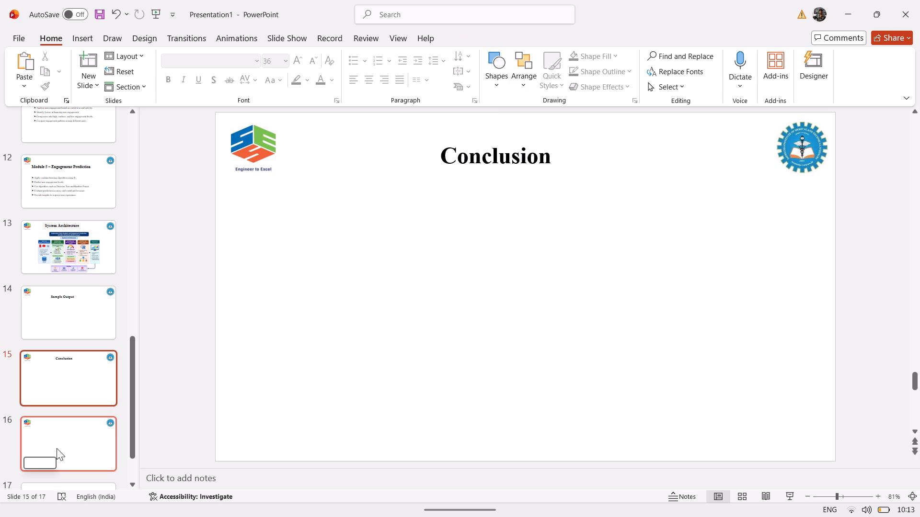
Add a text box near the top of slide 16, between the logos, reading "Reference".
left_click(57, 448)
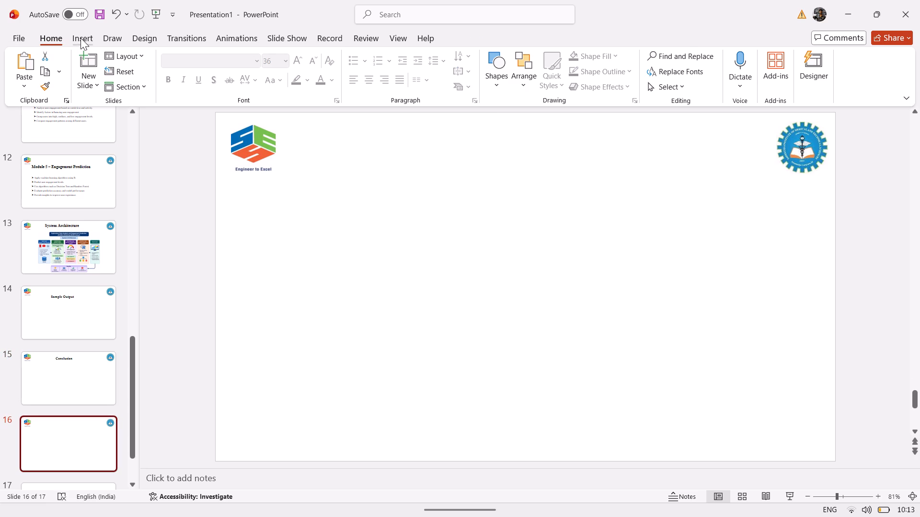
left_click(80, 38)
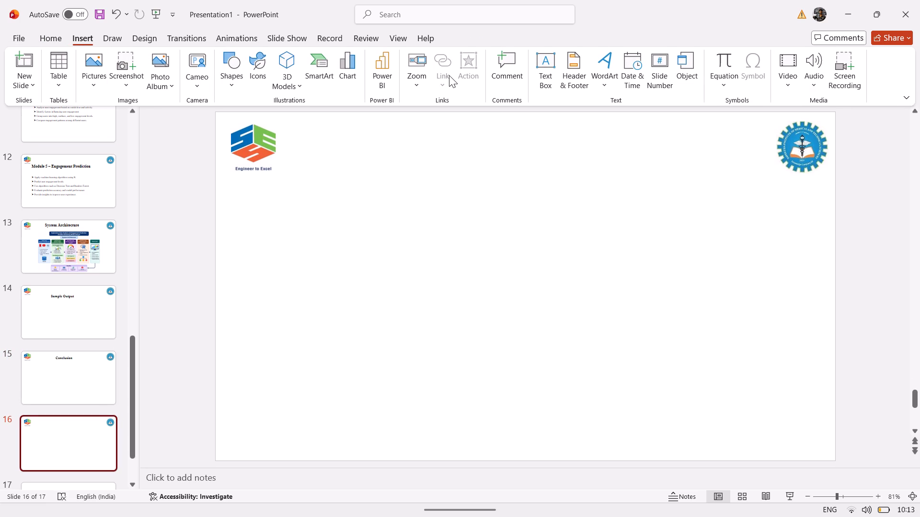
left_click(538, 65)
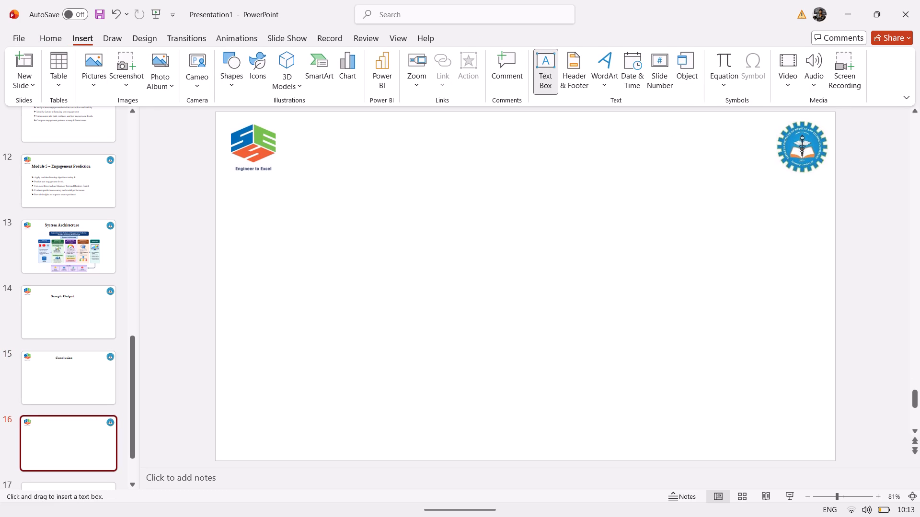
left_click_drag(391, 148, 588, 185)
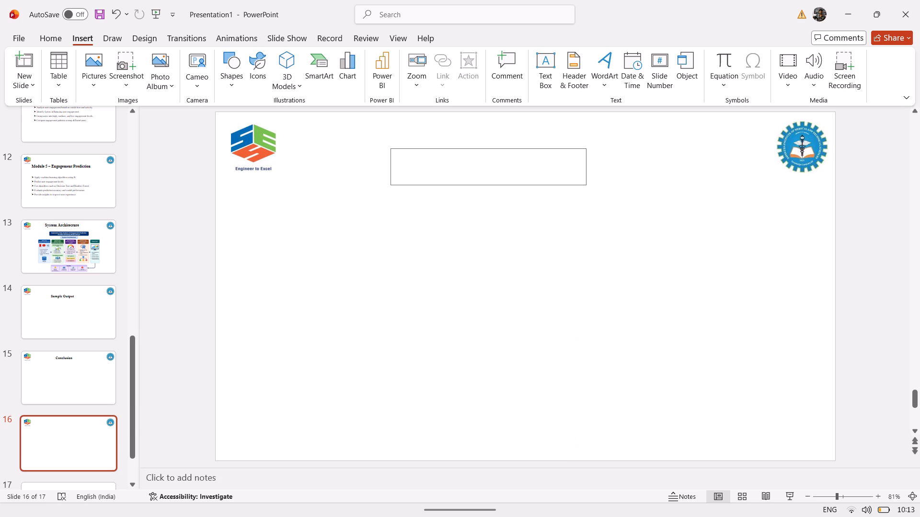
left_click_drag(588, 185, 609, 181)
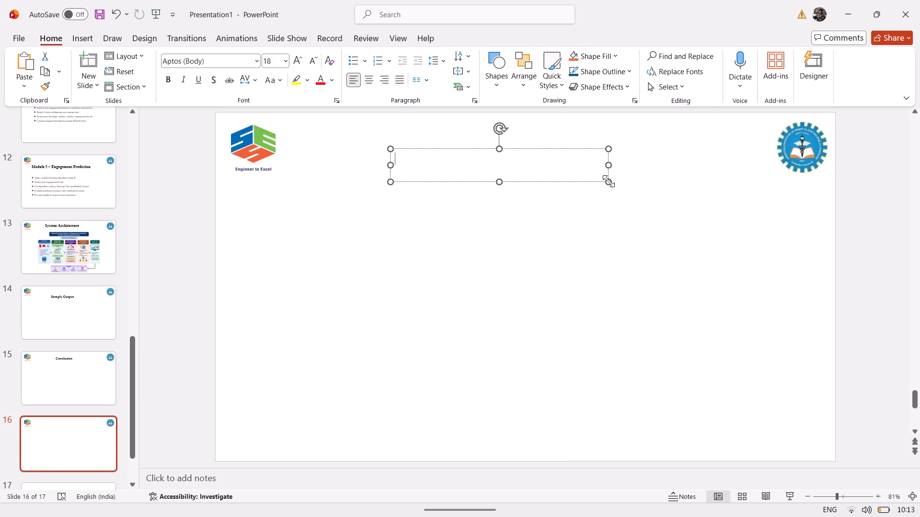
type("Rw")
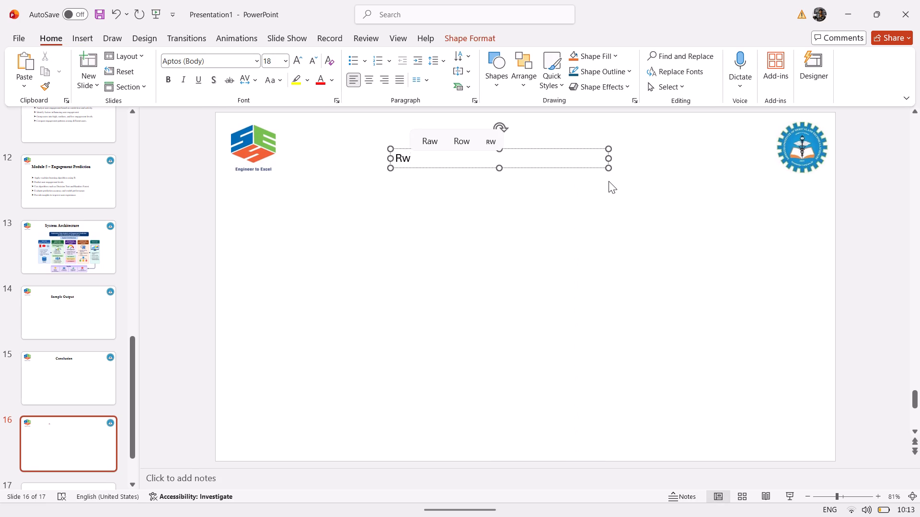
key("BackSpace")
type("efer")
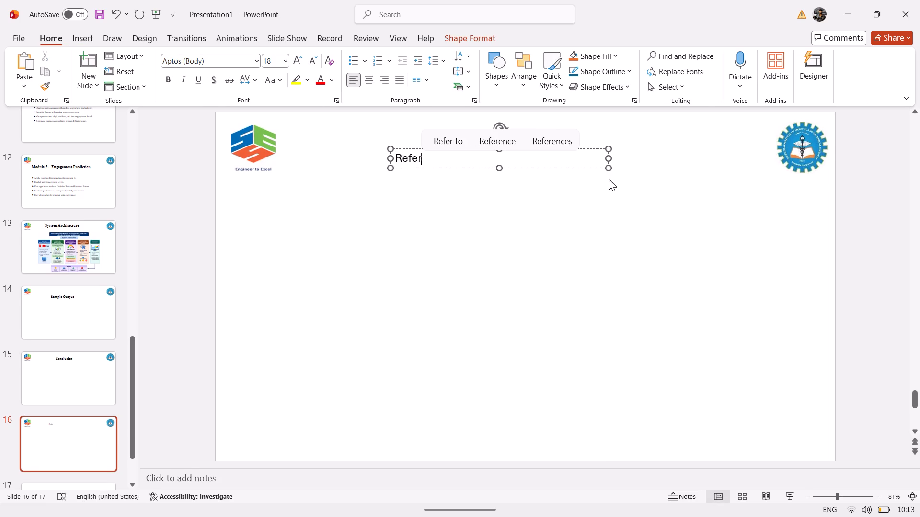
left_click(509, 139)
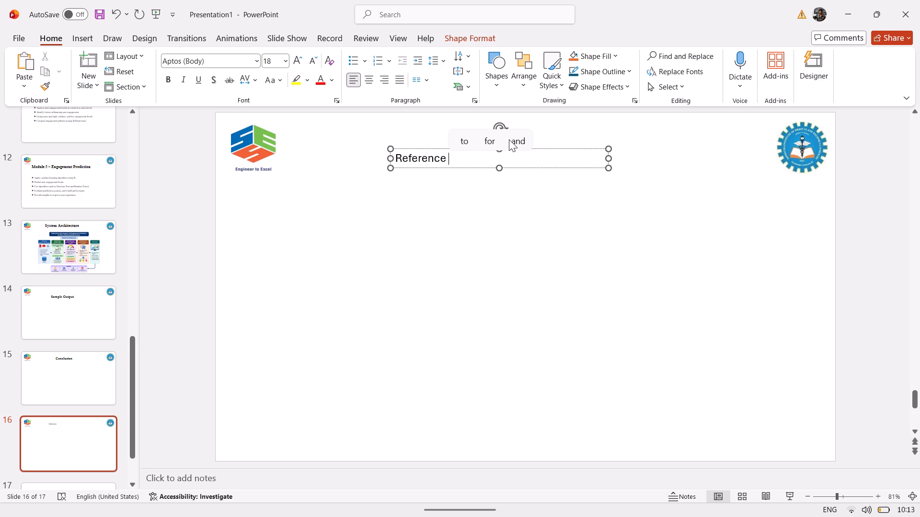
Format the "Reference" heading as Times New Roman, justified, 40 pt, bold.
key("ctrl+a")
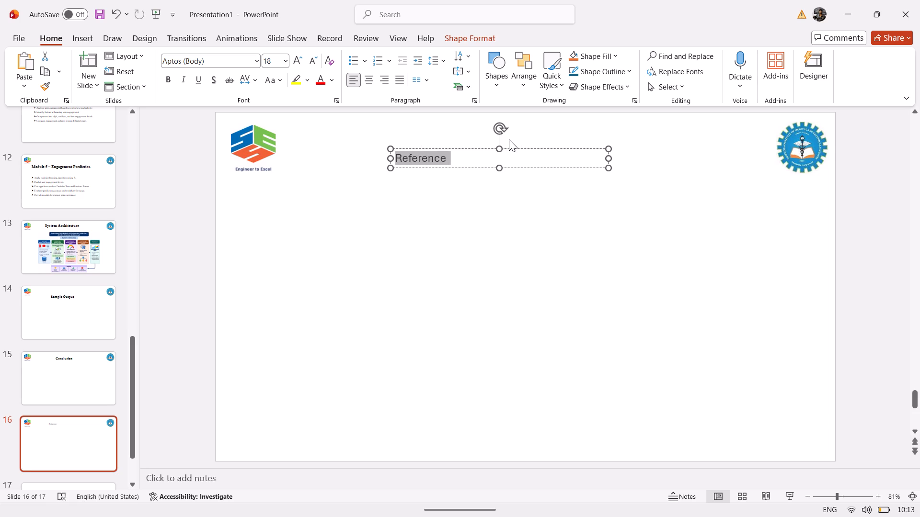
key("ctrl+j")
left_click(255, 60)
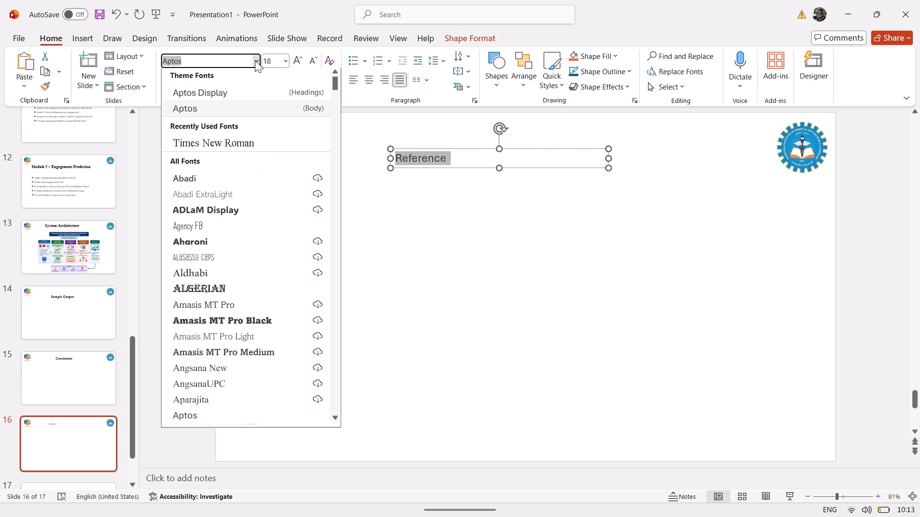
left_click(264, 143)
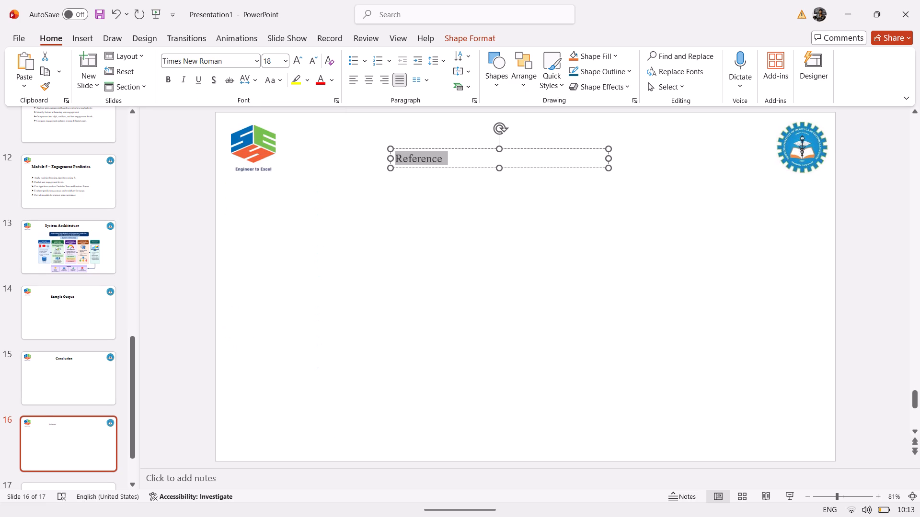
left_click(286, 64)
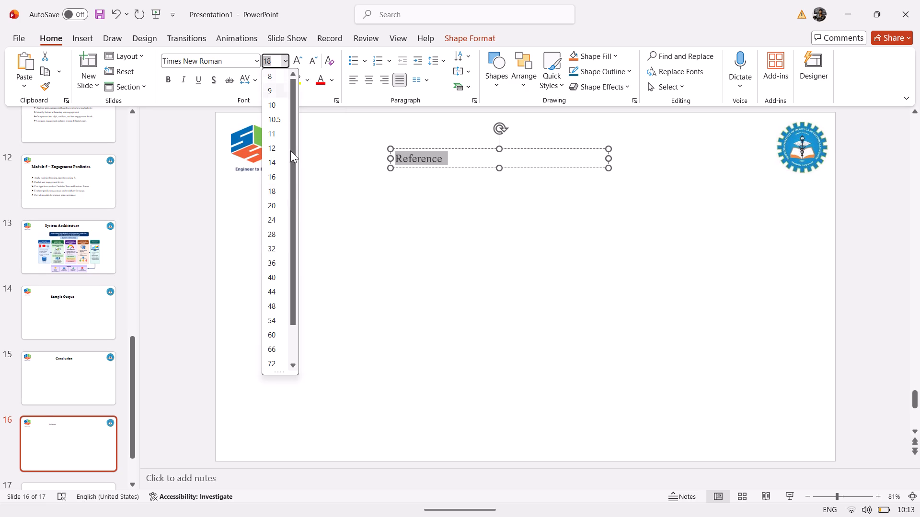
left_click(277, 274)
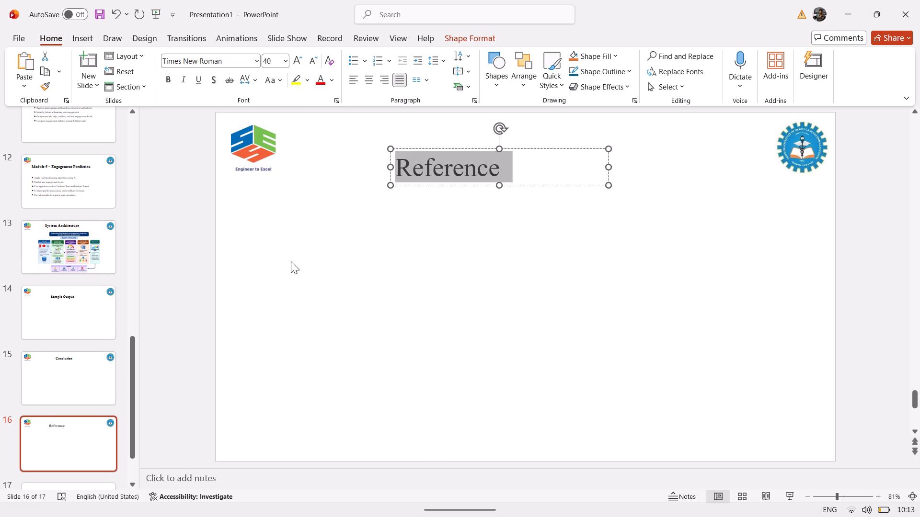
key("ctrl+b")
left_click(357, 206)
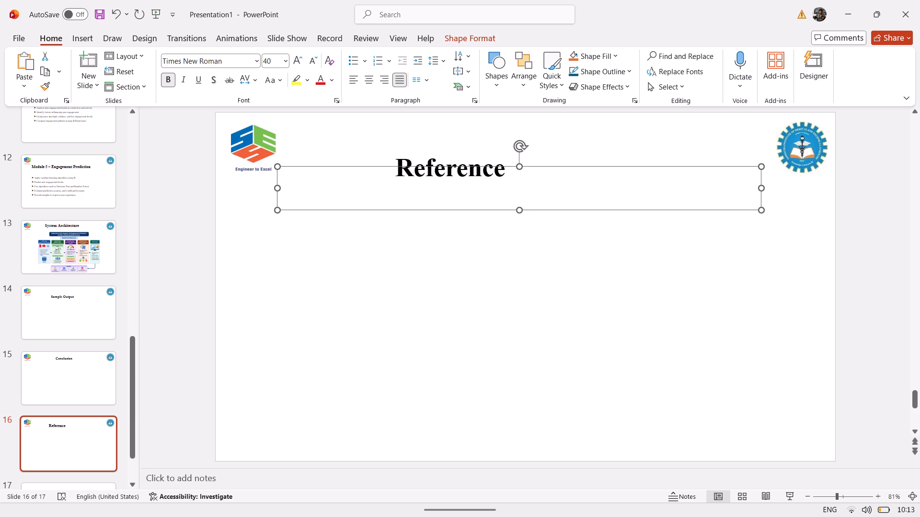
Move the "Reference" heading to the right on slide 16, closer to the middle between the logos.
left_click(473, 166)
left_click_drag(503, 167, 520, 163)
left_click(454, 163)
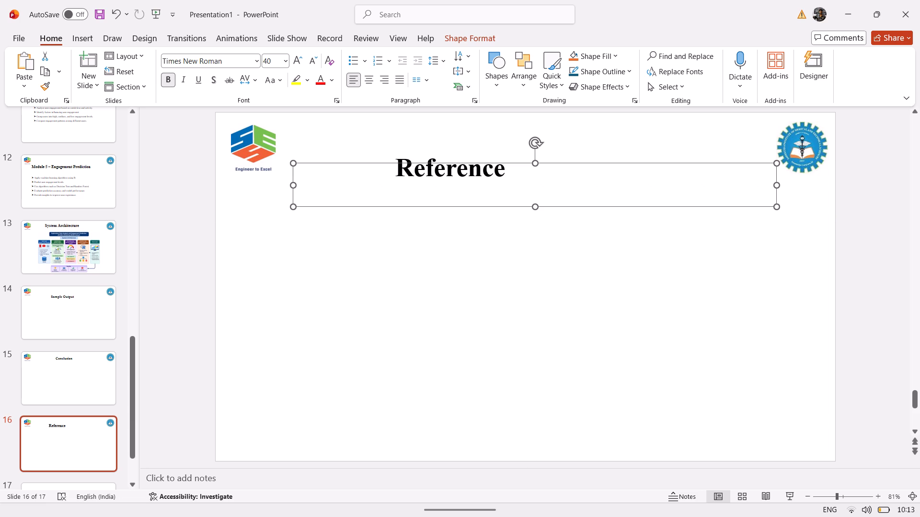
left_click(401, 159)
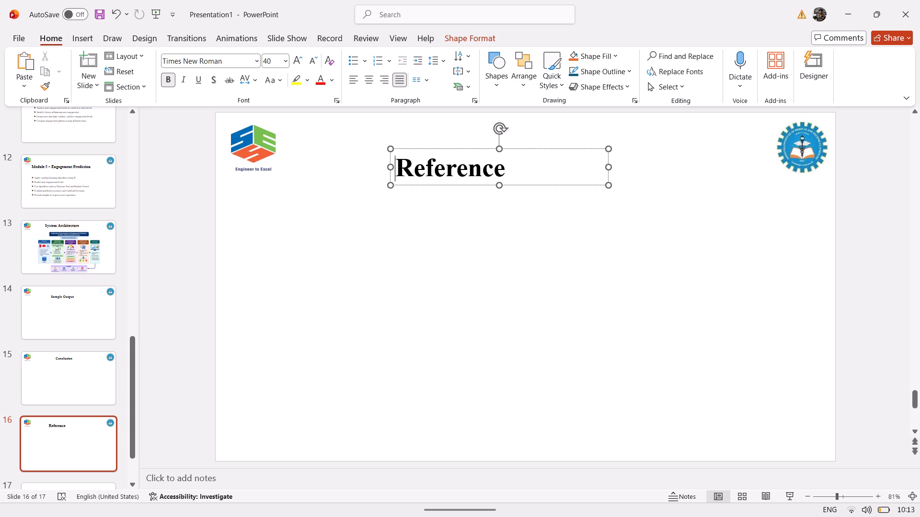
left_click_drag(480, 148, 516, 146)
left_click(455, 289)
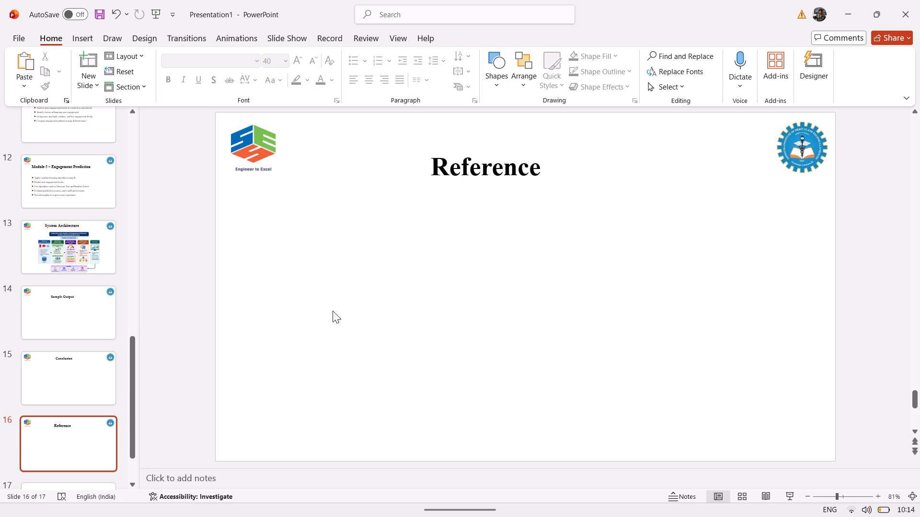
Review the slides in reverse order from the Conclusion slide back to the title slide.
left_click(96, 361)
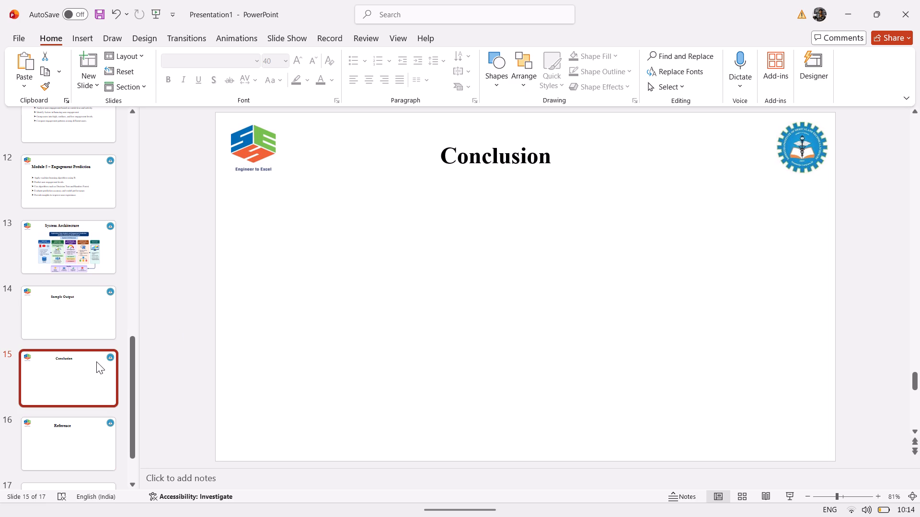
key("Up")
key("Up")
key("Up")
key("Up")
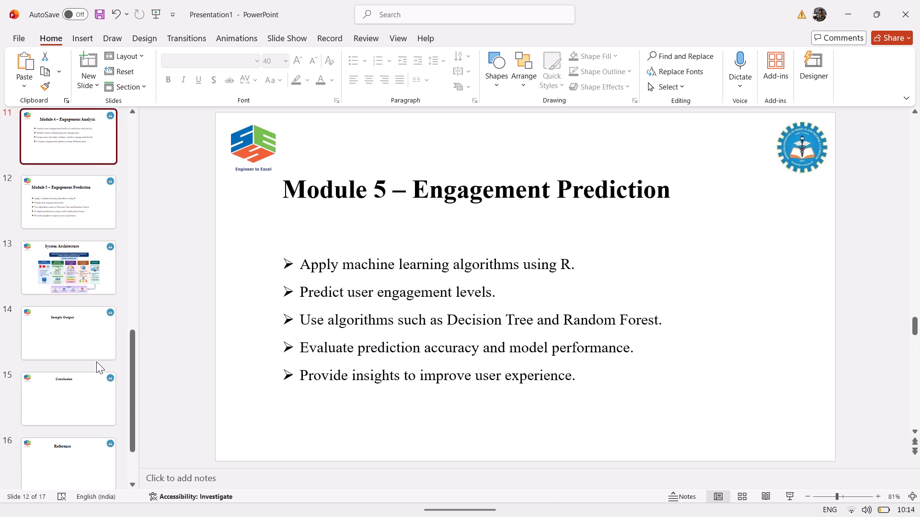
key("Up")
key("Up")
key("Up")
key("Up")
key("Up")
key("Up")
key("Up")
key("Up")
key("Up")
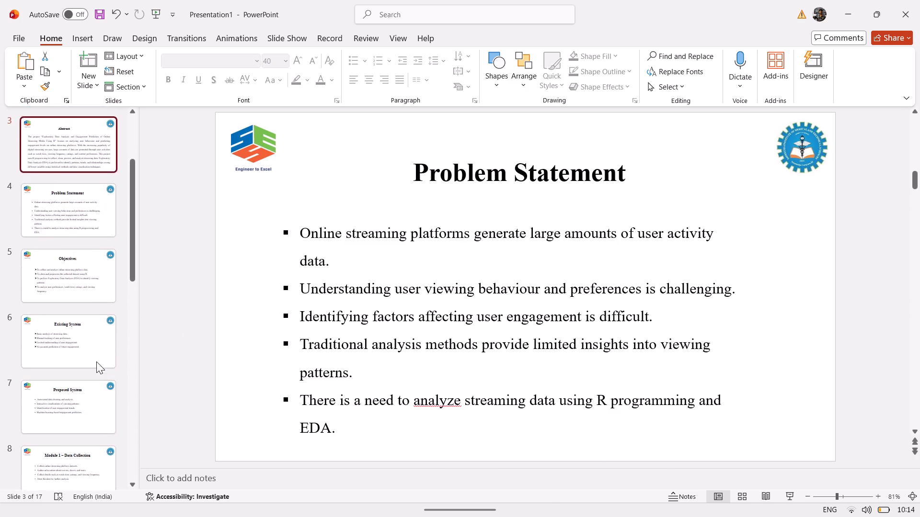
key("Up")
key("Up")
key("Up")
key("Up")
key("Up")
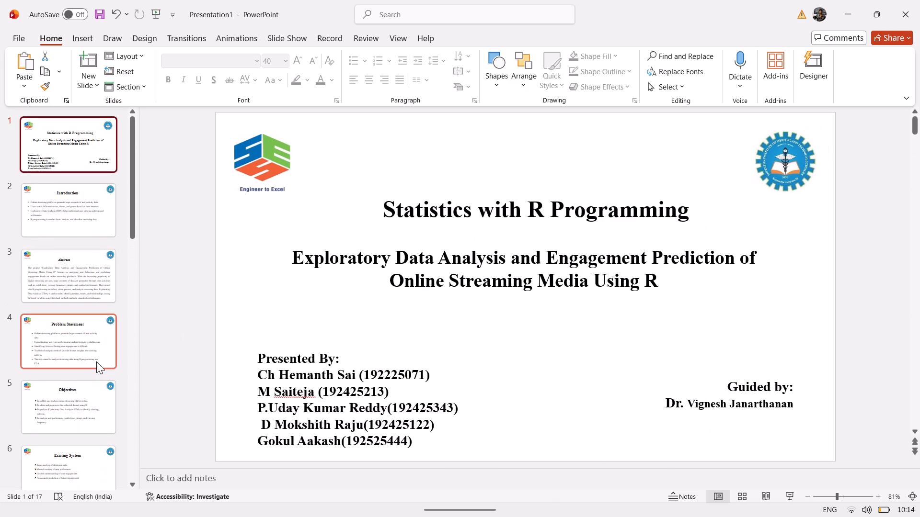
Review the slides from the title slide through to the blank slide 17, rechecking the headings on the closing slides.
key("Up")
key("Up")
key("Up")
key("Up")
key("Up")
key("Up")
key("Up")
key("Down")
key("Down")
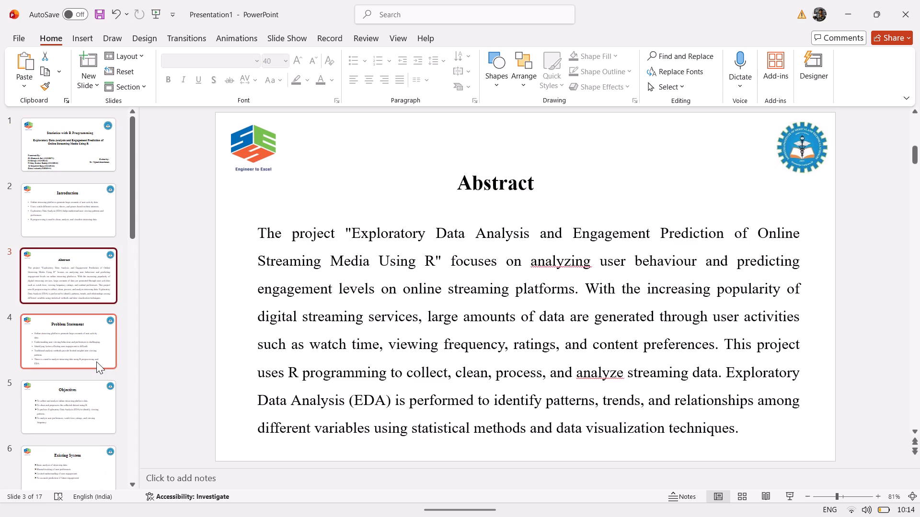
key("Down")
key("Down")
key("Down")
key("Down")
key("Down")
key("Down")
key("Down")
key("Down")
key("Down")
key("Down")
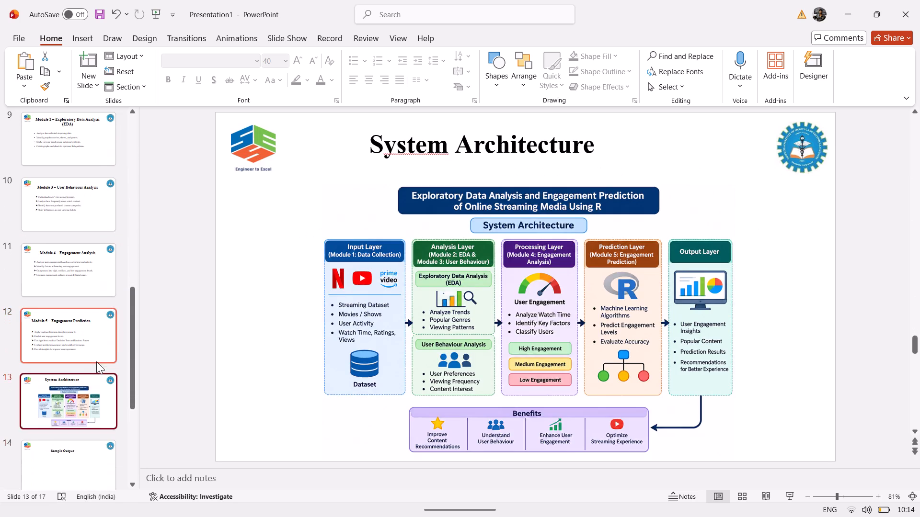
key("Down")
key("Down")
key("Down")
key("Down")
key("Down")
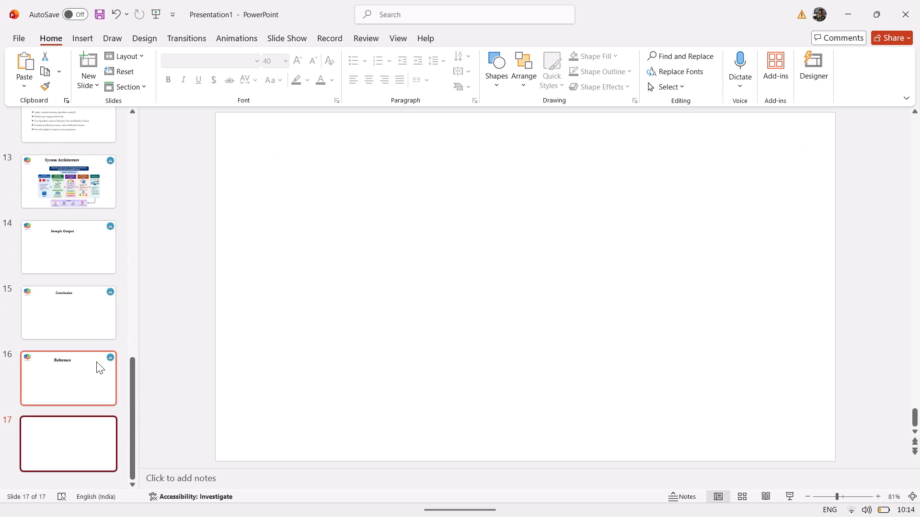
key("Up")
key("Up")
key("Up")
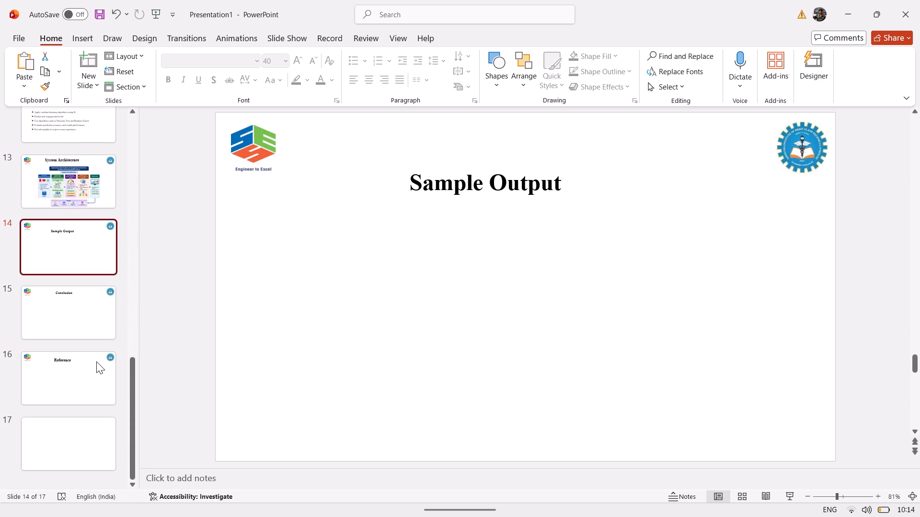
key("Down")
key("Down")
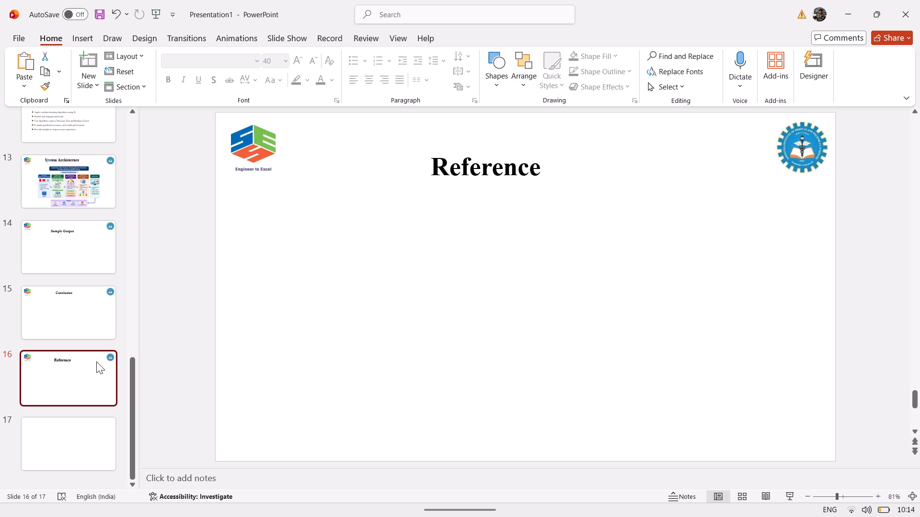
key("Down")
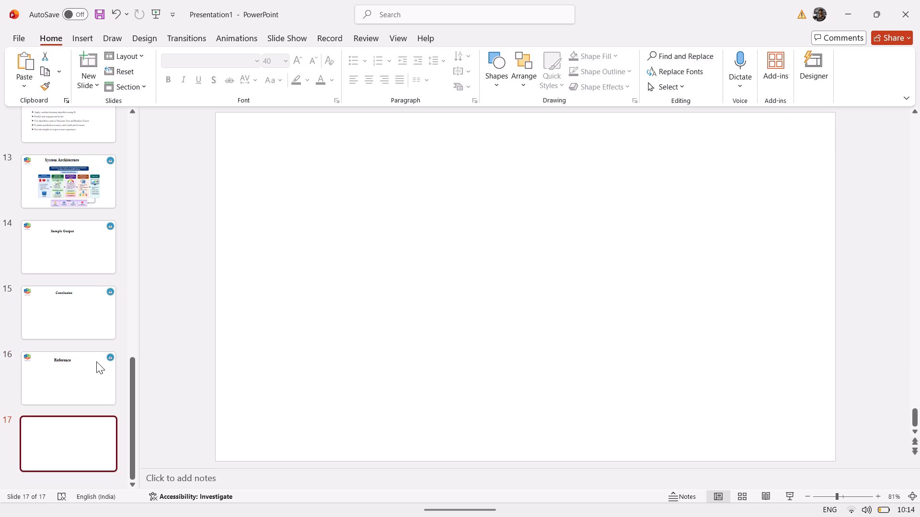
Draw a large empty text box below the "Conclusion" heading on slide 15, spanning most of the space between the logos.
key("Up")
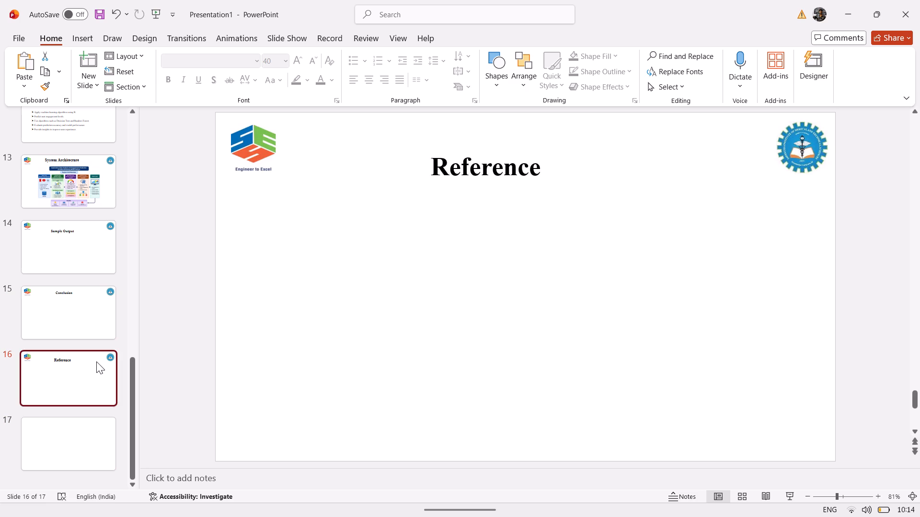
key("Up")
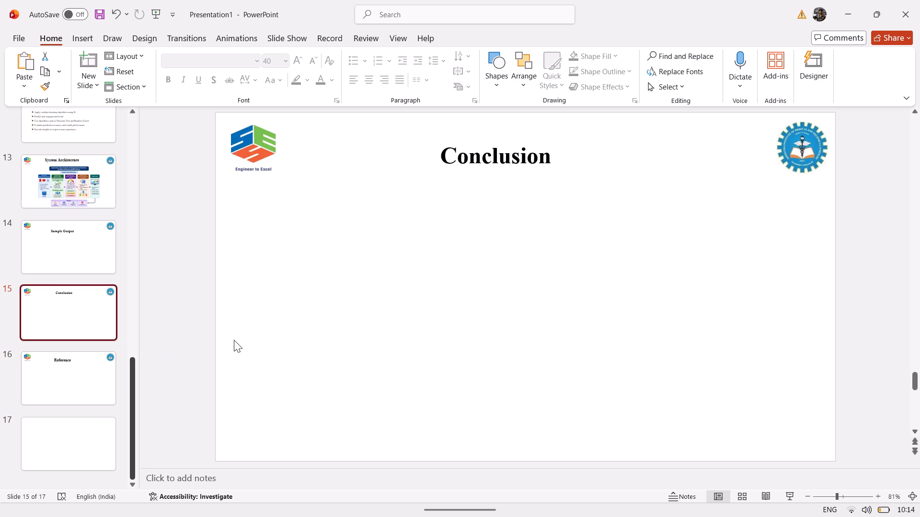
left_click(88, 37)
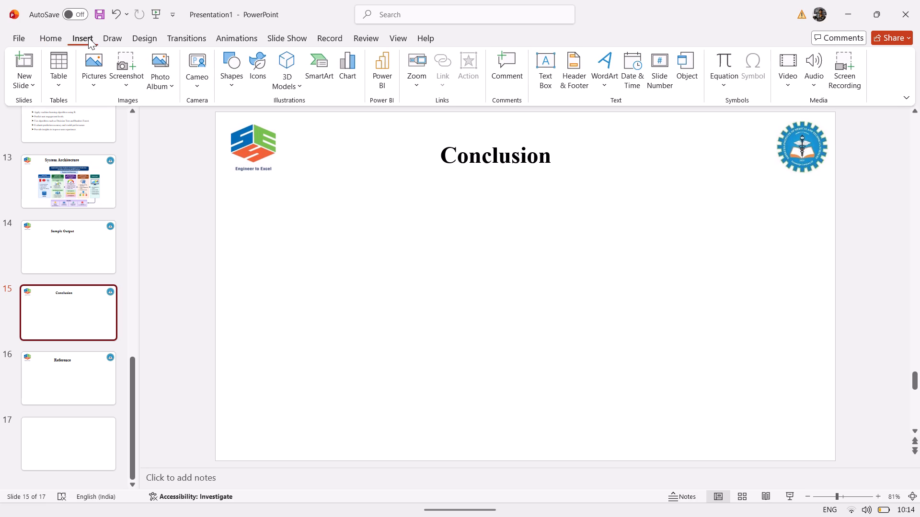
left_click(545, 74)
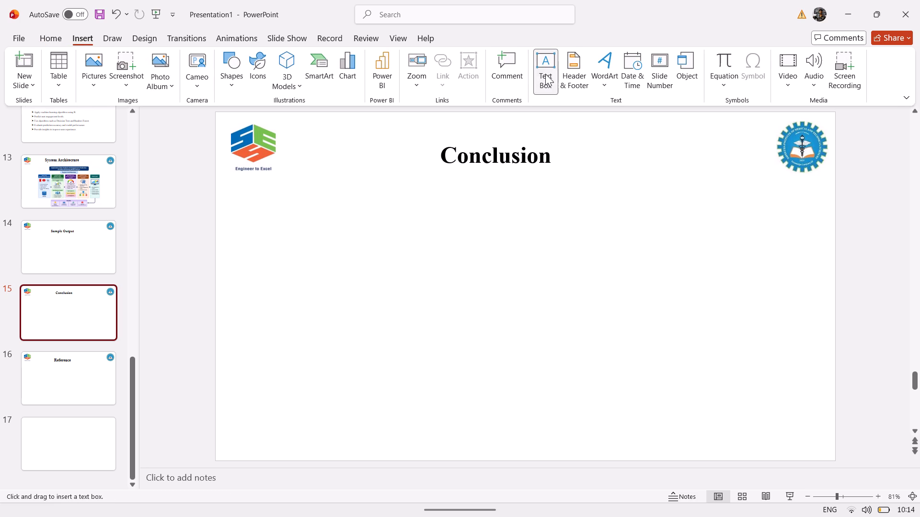
left_click_drag(280, 211, 486, 293)
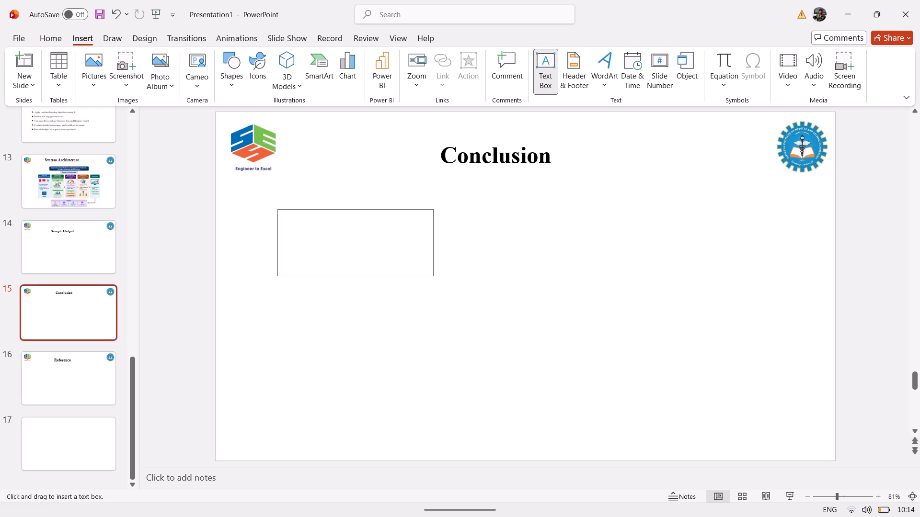
left_click_drag(486, 293, 756, 430)
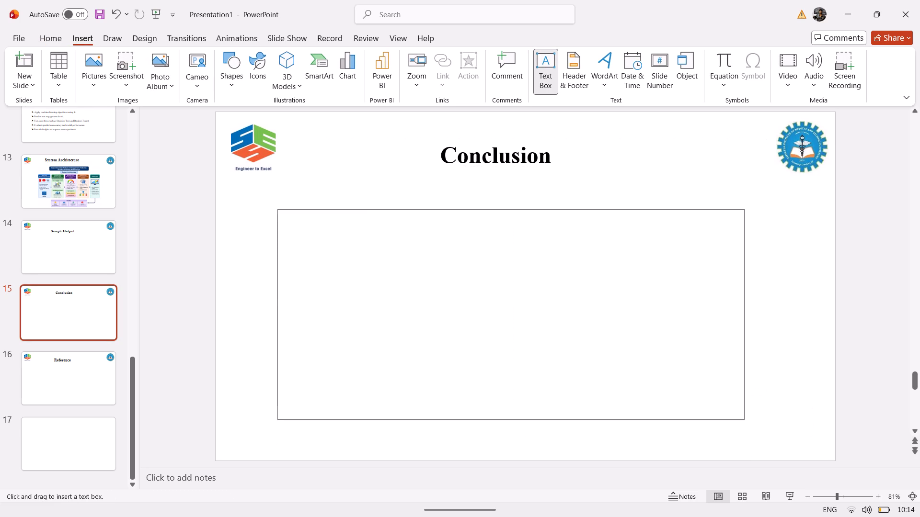
left_click_drag(756, 430, 778, 430)
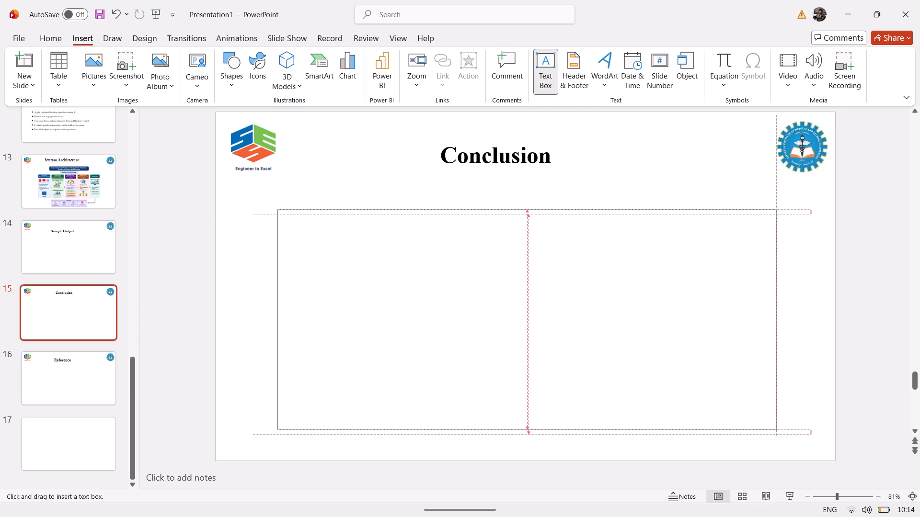
left_click_drag(778, 430, 778, 430)
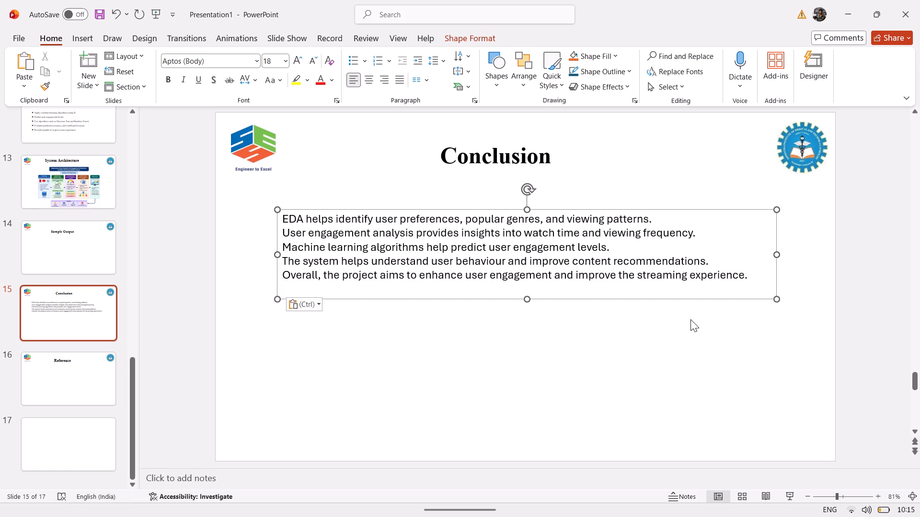
Format all the pasted conclusion text as 24 pt Times New Roman with round bullets.
key("ctrl+a")
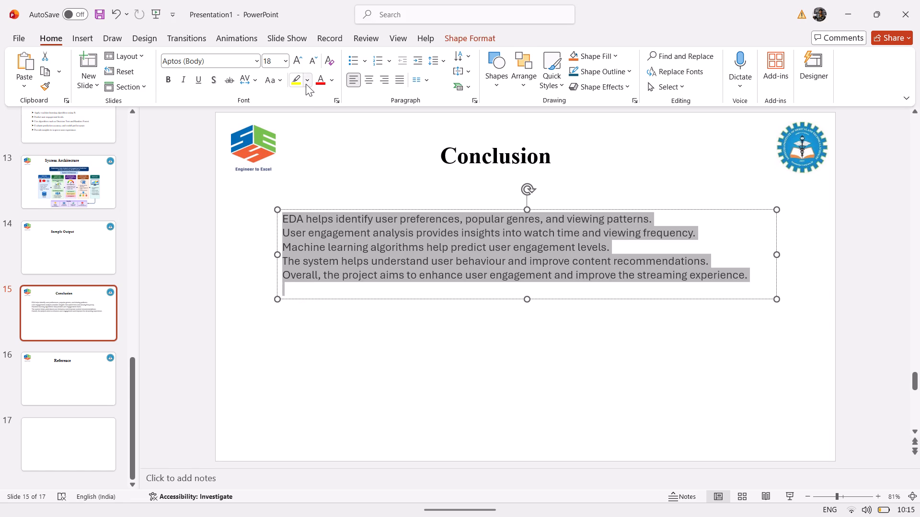
left_click(285, 61)
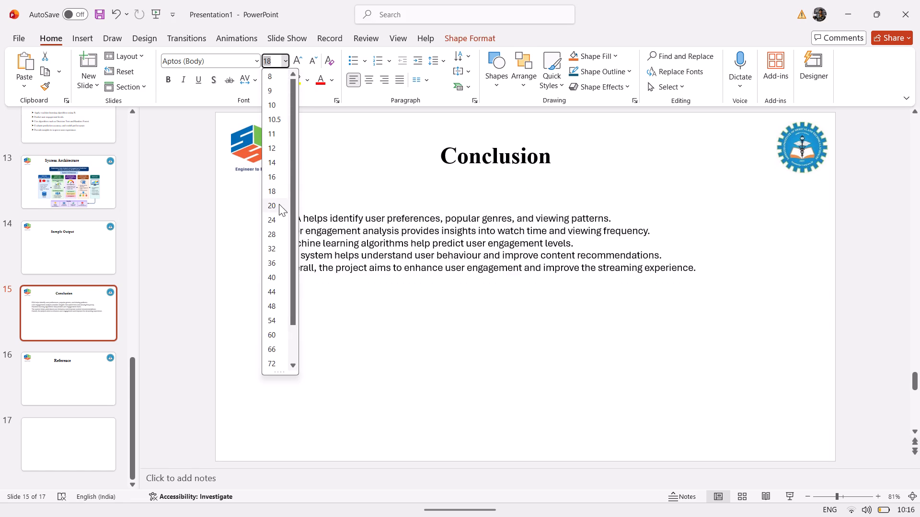
left_click(277, 215)
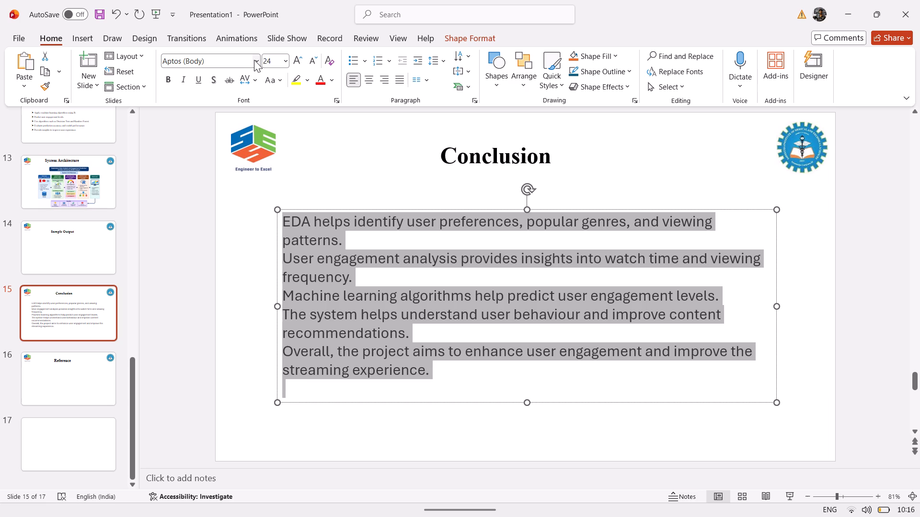
left_click(256, 60)
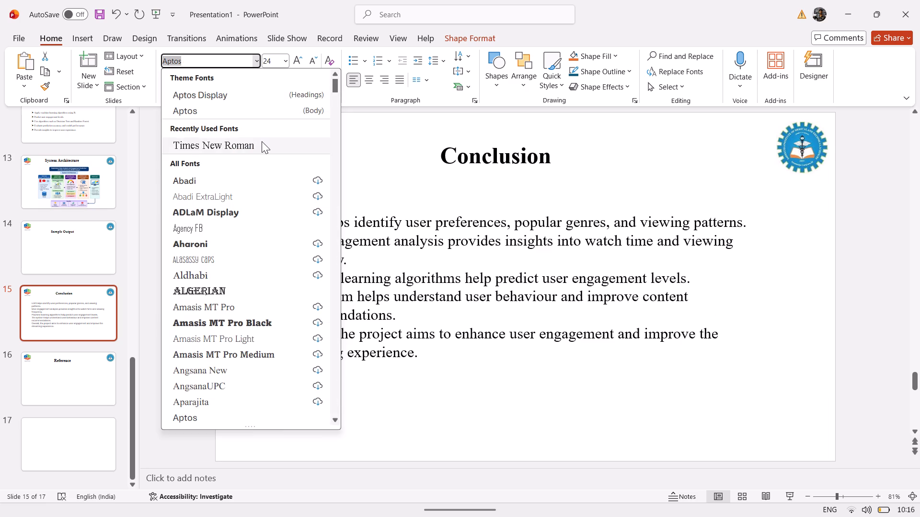
left_click(262, 141)
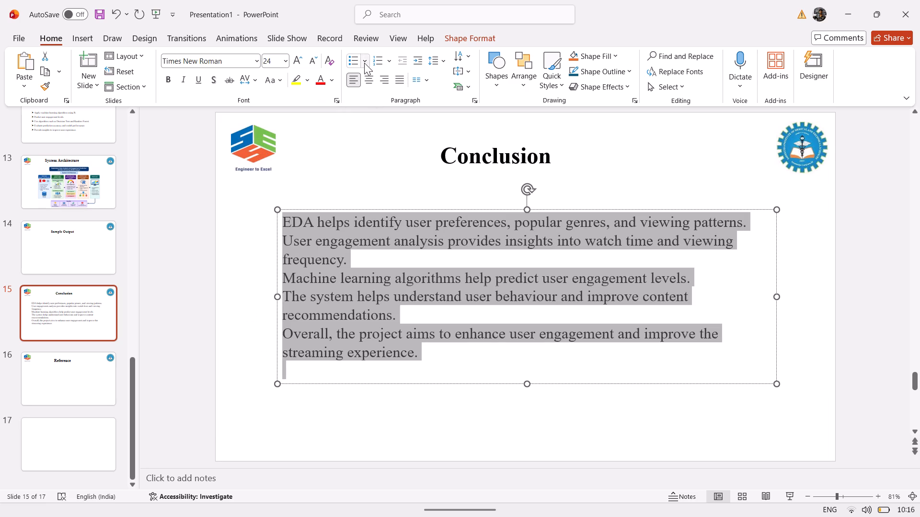
left_click(364, 63)
left_click(435, 93)
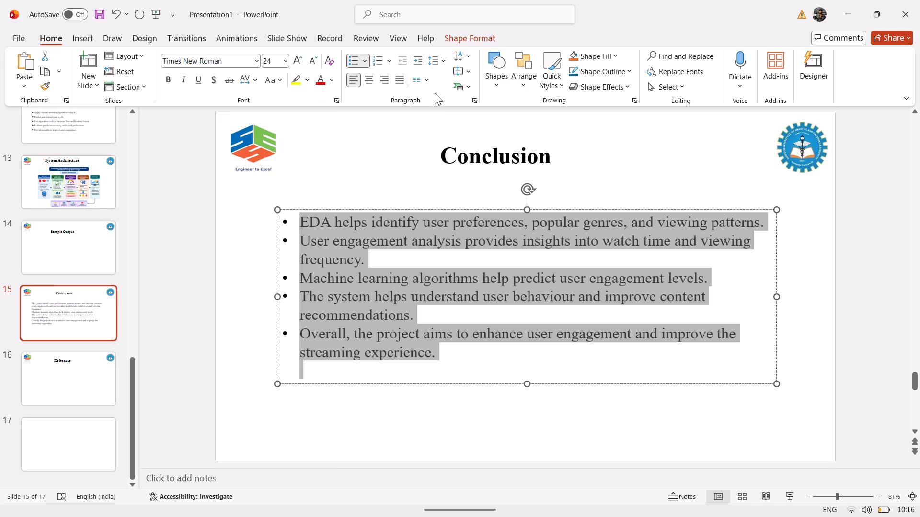
Open the line spacing choices for the bulleted conclusion text.
left_click(445, 58)
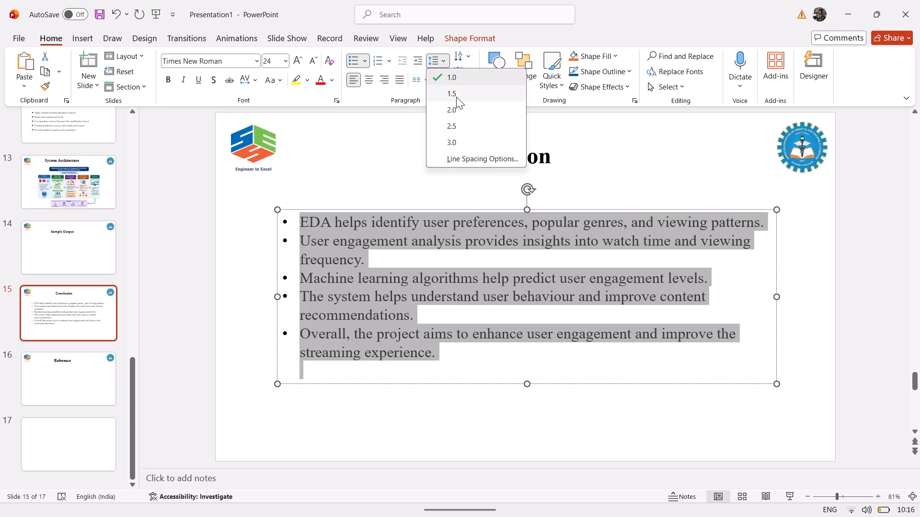